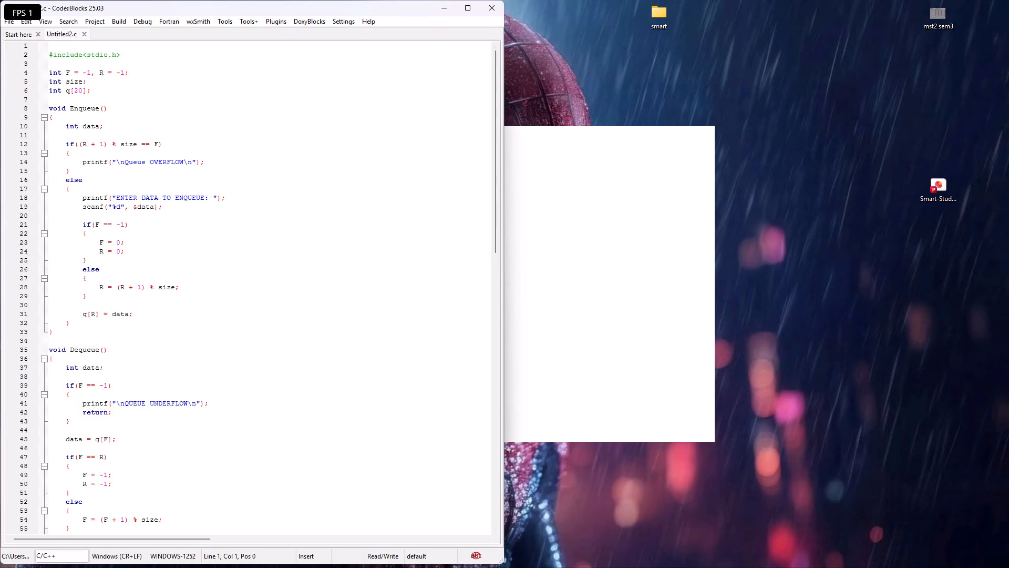
Review the C queue program in Untitled2.c, from the Enqueue function through the menu loop in main.
scroll(273, 317, "down", 13)
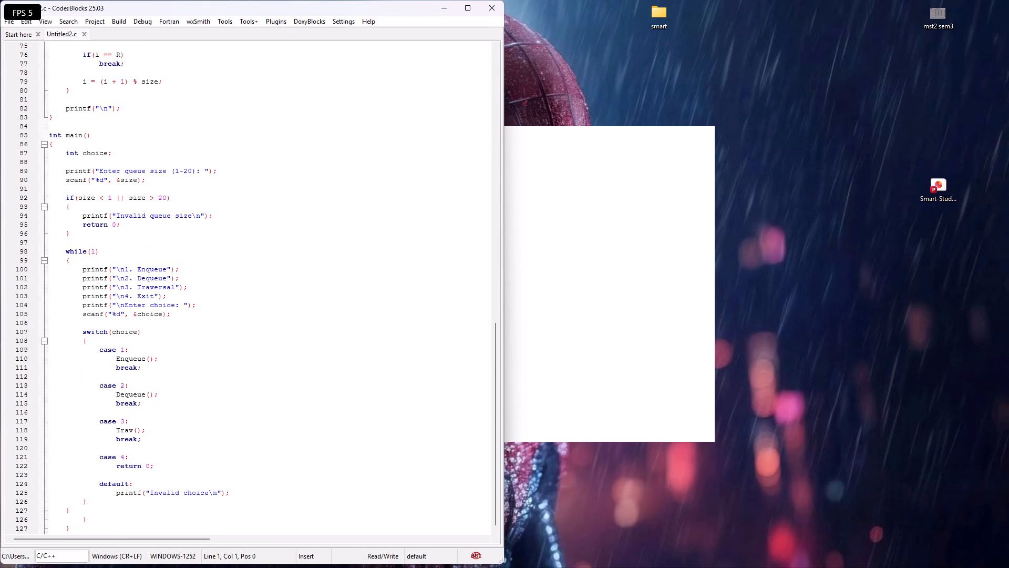
left_click_drag(248, 5, 380, 9)
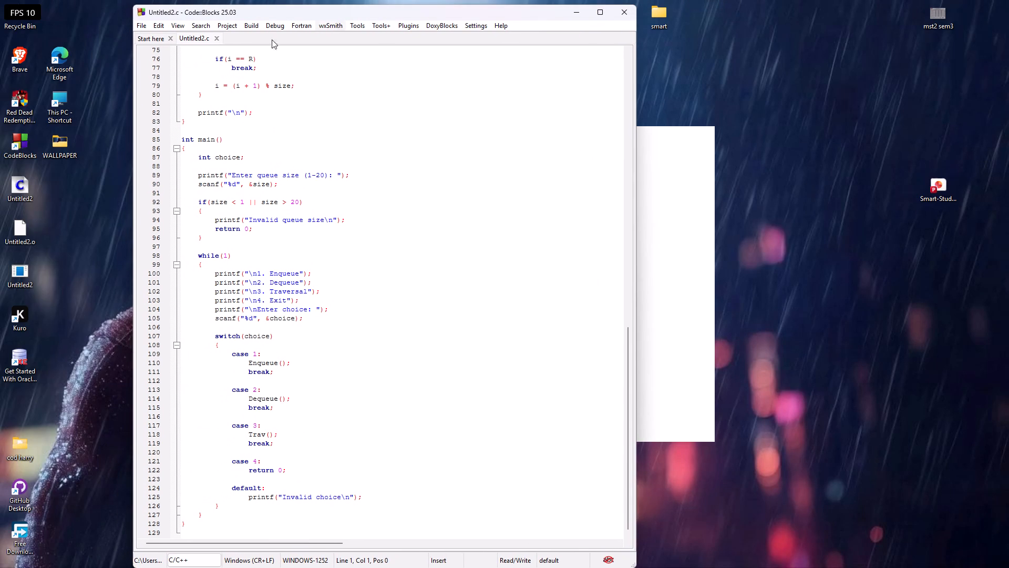
scroll(307, 266, "down", 2)
scroll(307, 266, "up", 4)
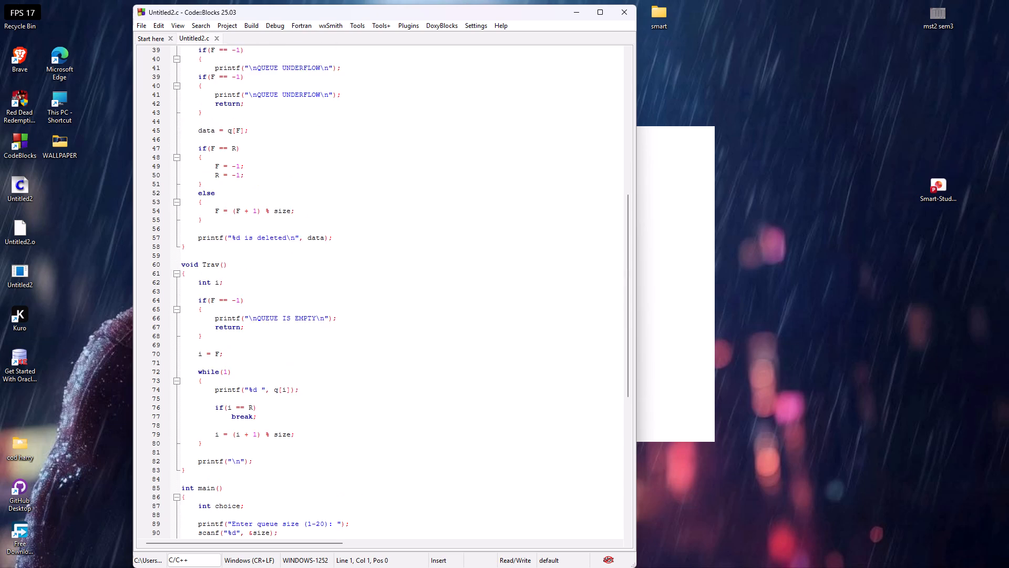
scroll(307, 266, "up", 4)
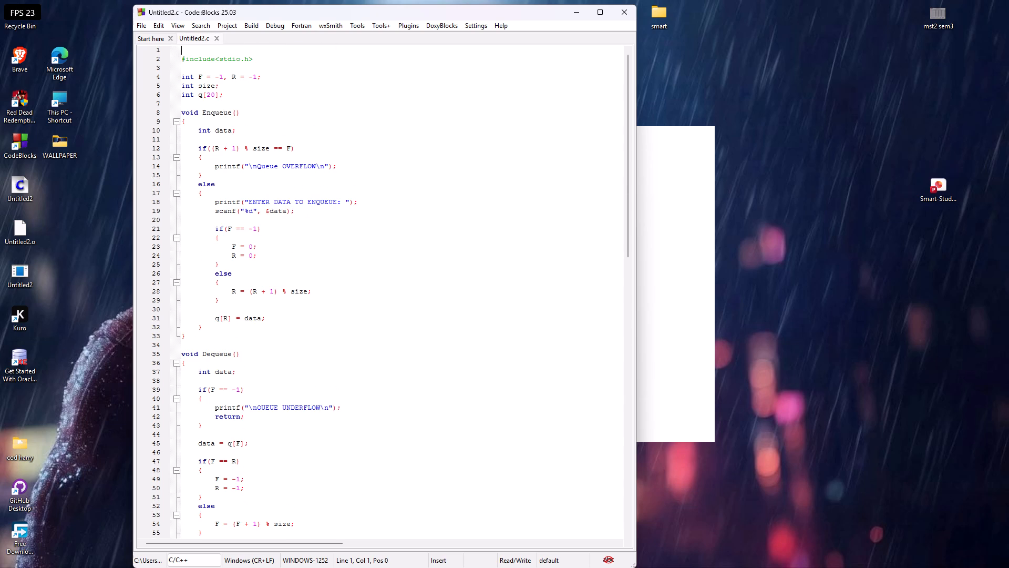
scroll(296, 282, "down", 8)
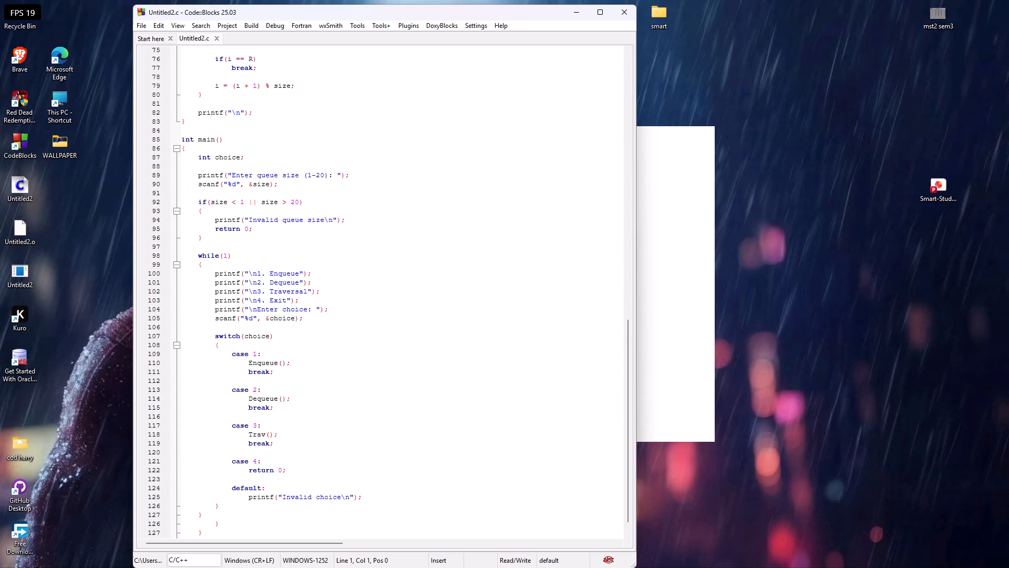
scroll(296, 282, "down", 4)
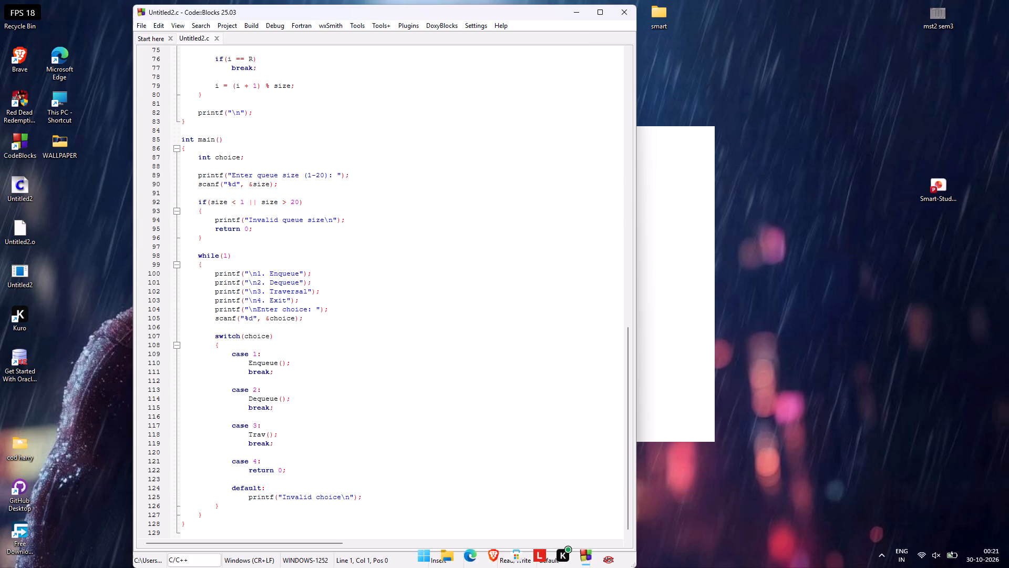
Open the recent AllProgramDSFiles document from File Explorer in Word and restore its window to a smaller size.
left_click(425, 555)
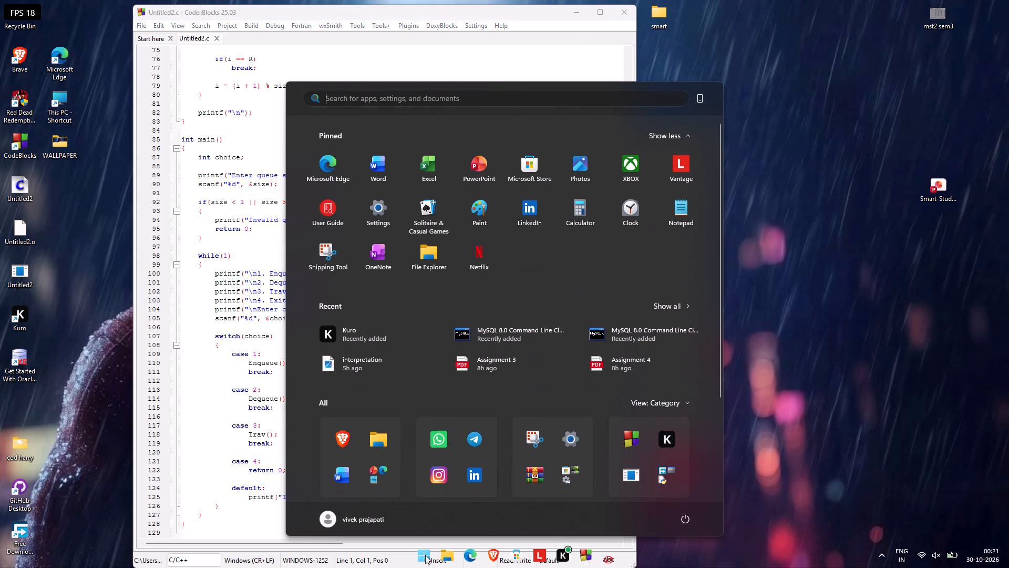
left_click(375, 430)
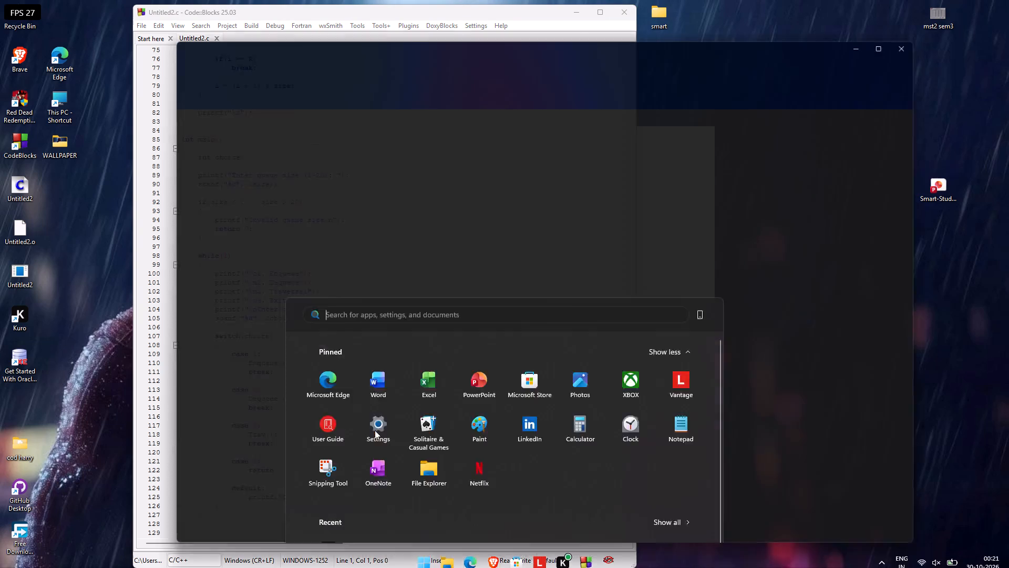
scroll(364, 428, "down", 1)
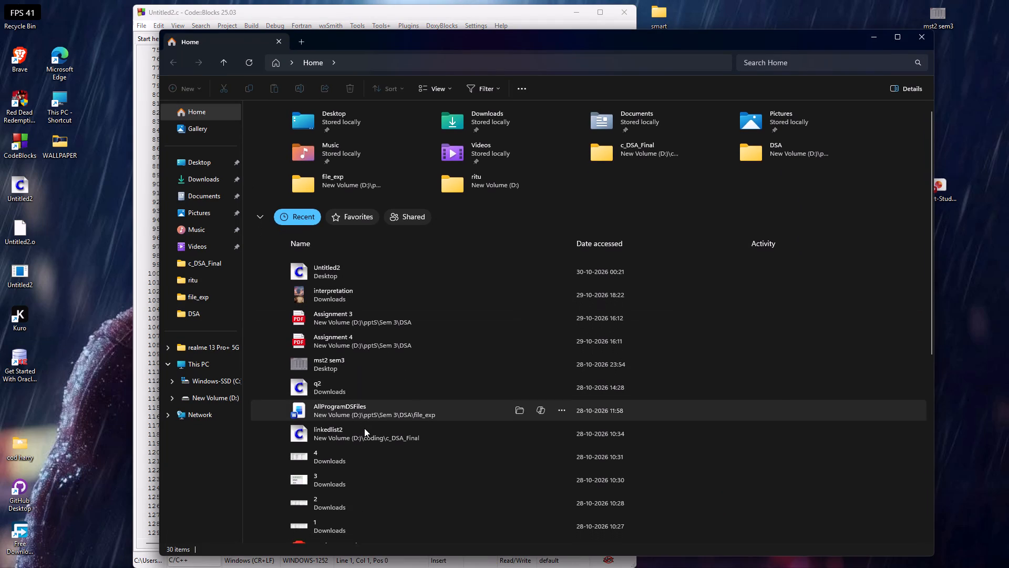
scroll(364, 428, "down", 1)
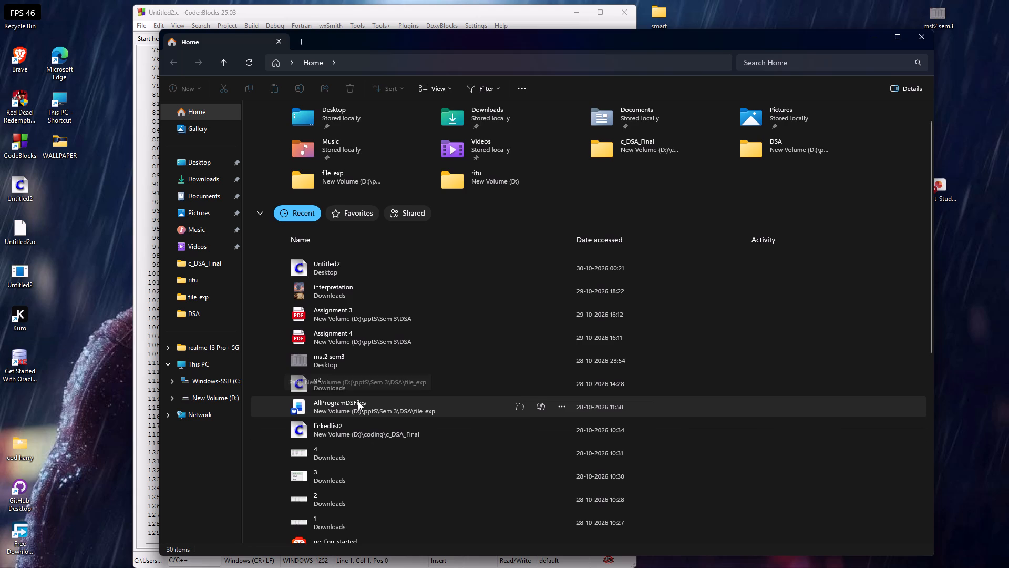
double_click(358, 401)
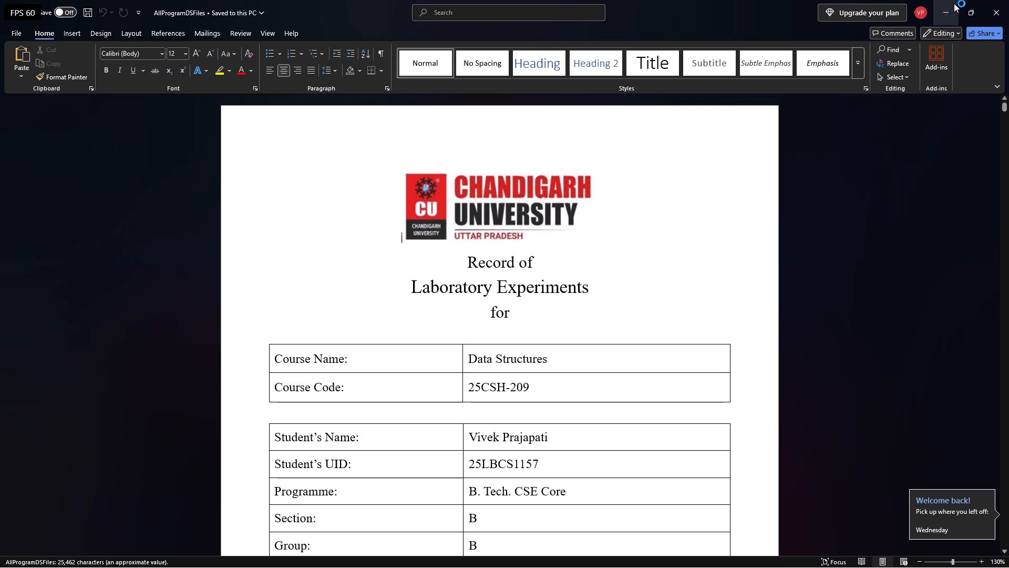
left_click(976, 5)
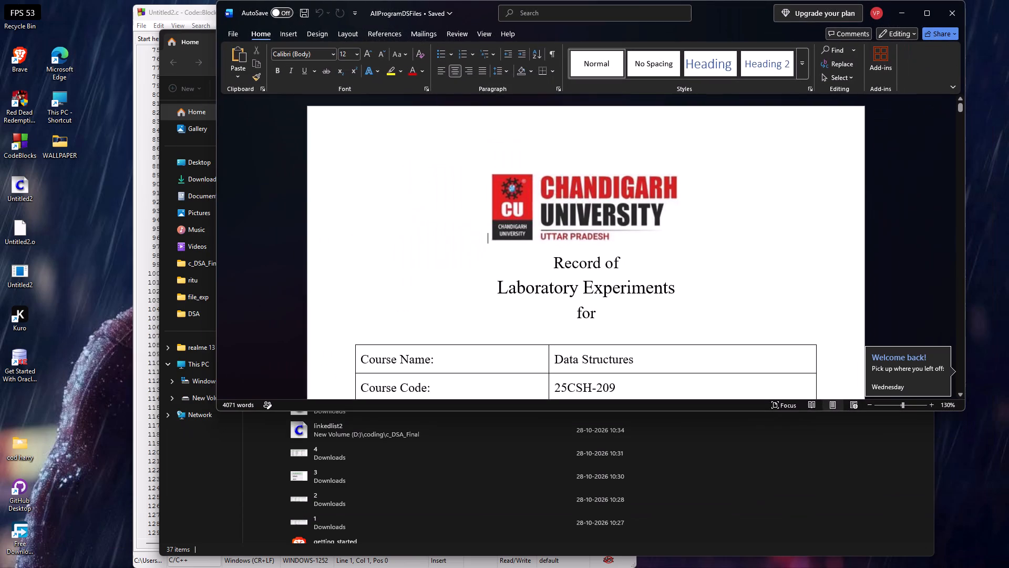
Look through the Downloads folder in a new File Explorer window, and close that window.
double_click(61, 105)
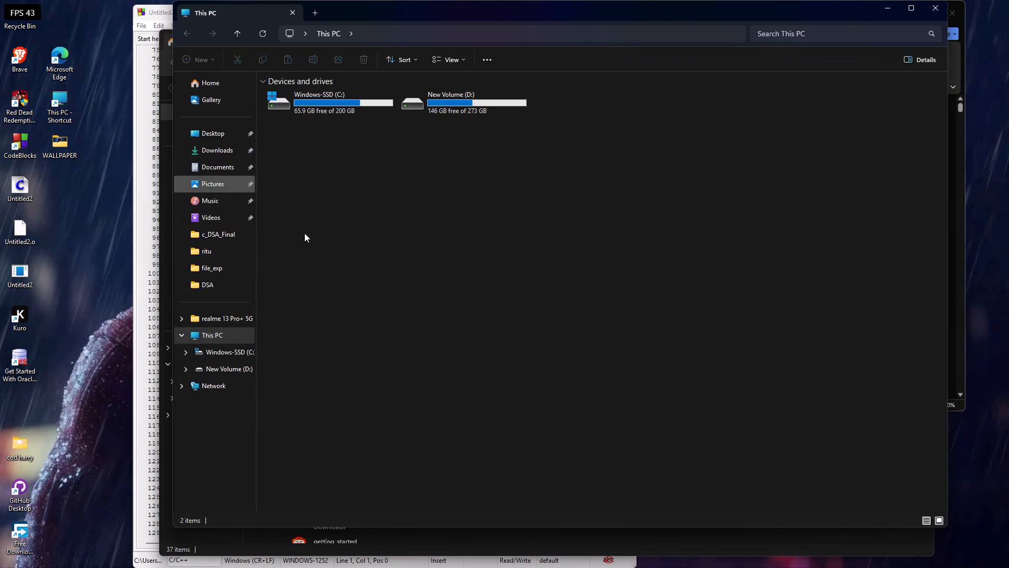
left_click(221, 151)
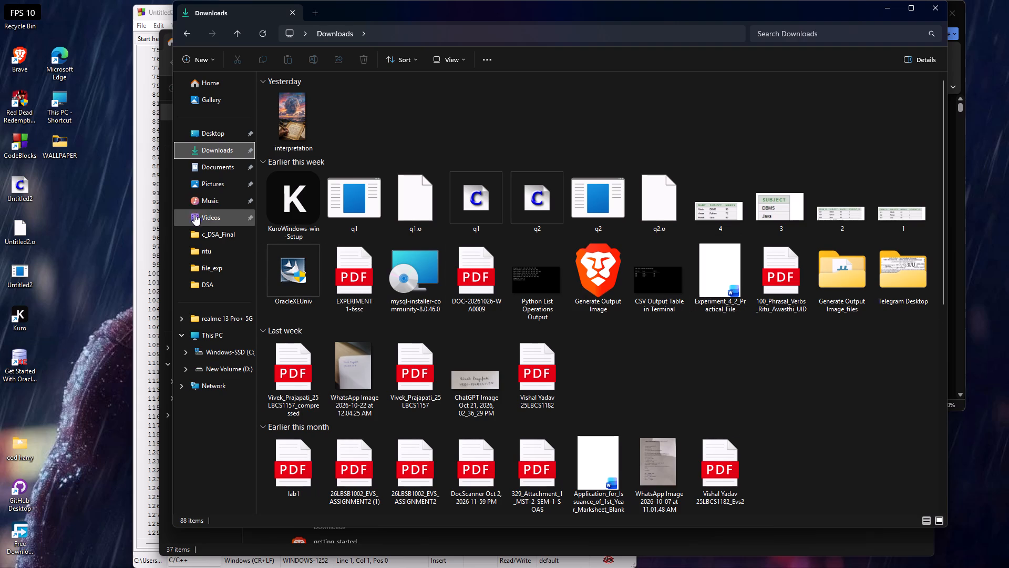
left_click(939, 9)
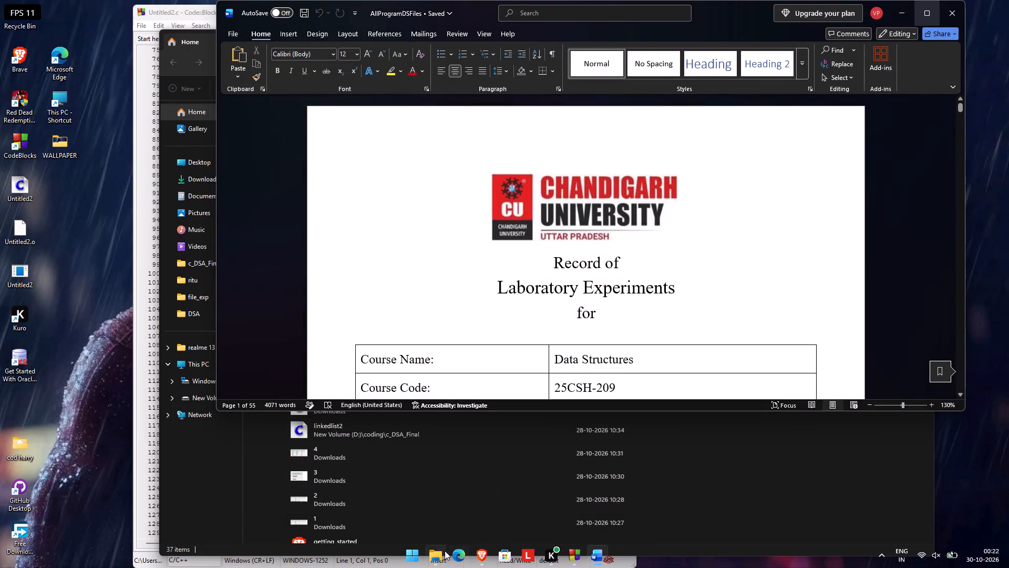
Bring up the Windows app launcher.
left_click(418, 563)
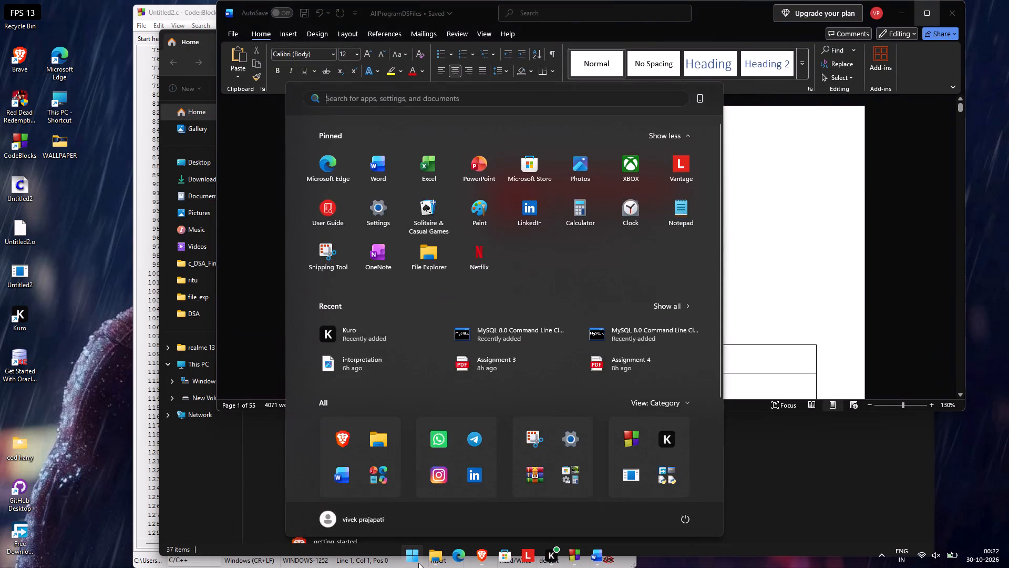
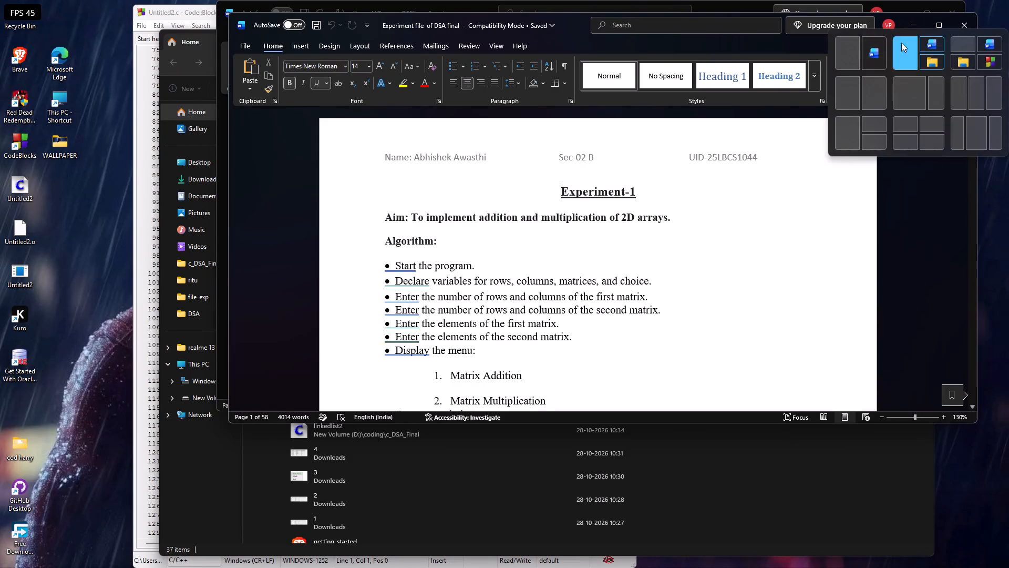
Arrange the DSA final experiment file and AllProgramDSFiles side by side, each filling half of the screen.
left_click(872, 47)
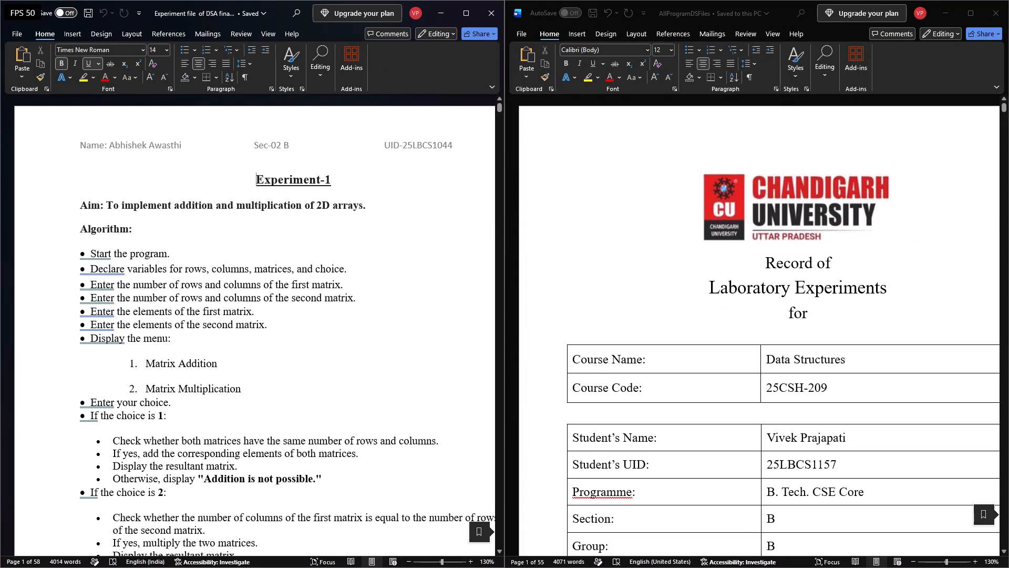
Look through both lab documents from their first pages to the last experiment in each.
scroll(334, 295, "up", 3)
scroll(334, 295, "down", 1)
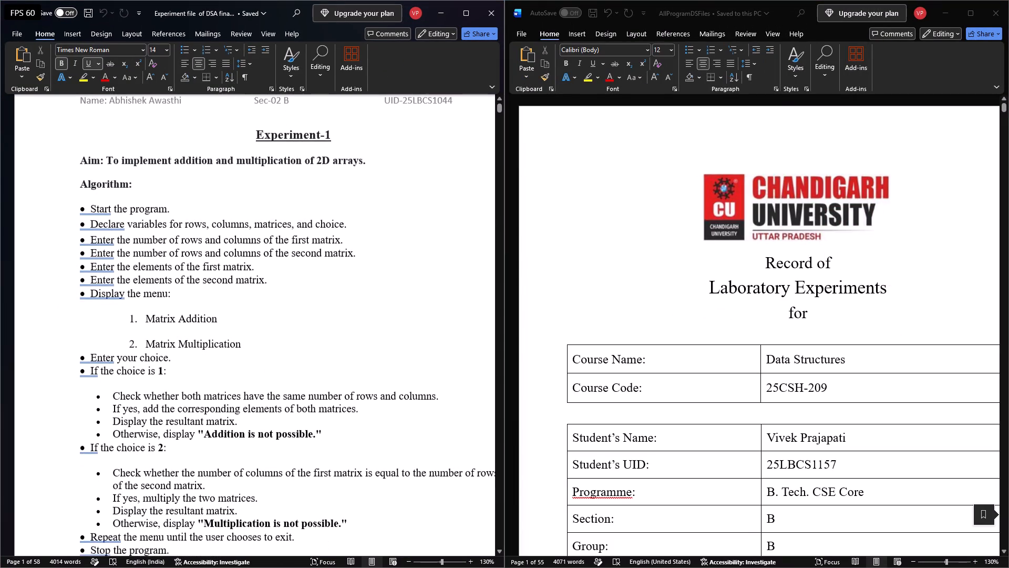
scroll(334, 295, "down", 8)
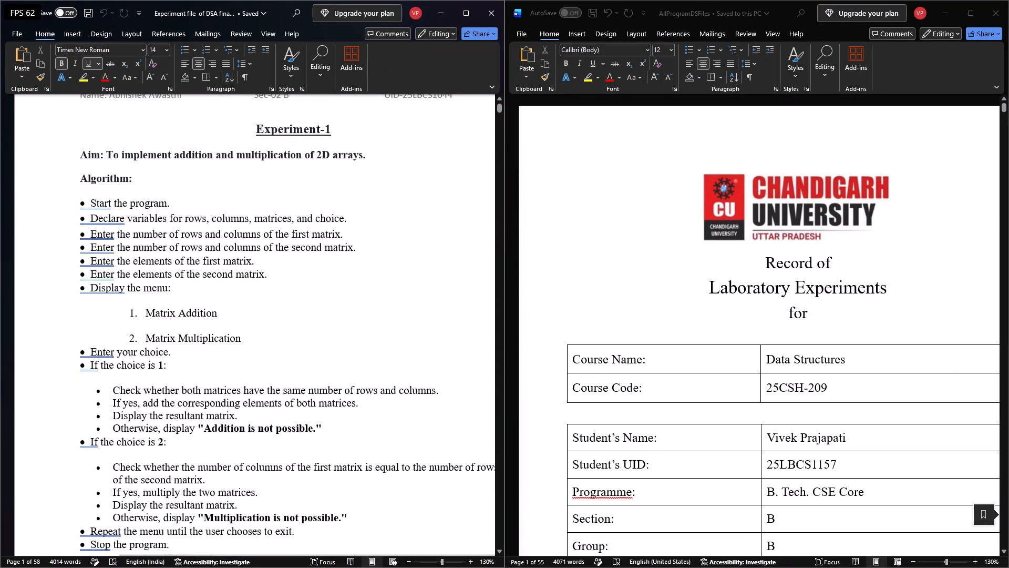
scroll(334, 295, "down", 12)
scroll(334, 295, "down", 10)
scroll(334, 295, "down", 11)
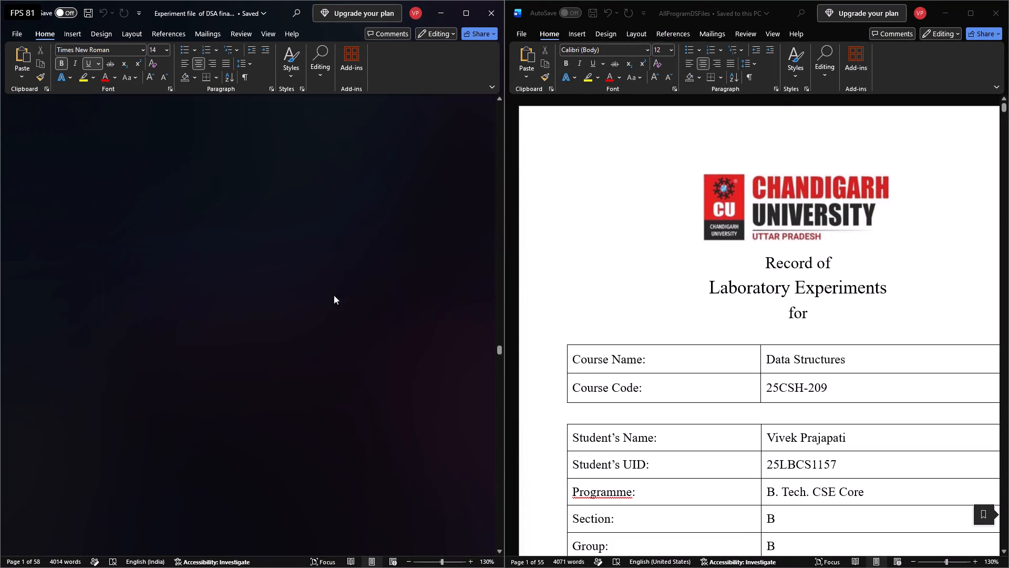
scroll(777, 268, "down", 5, "ctrl")
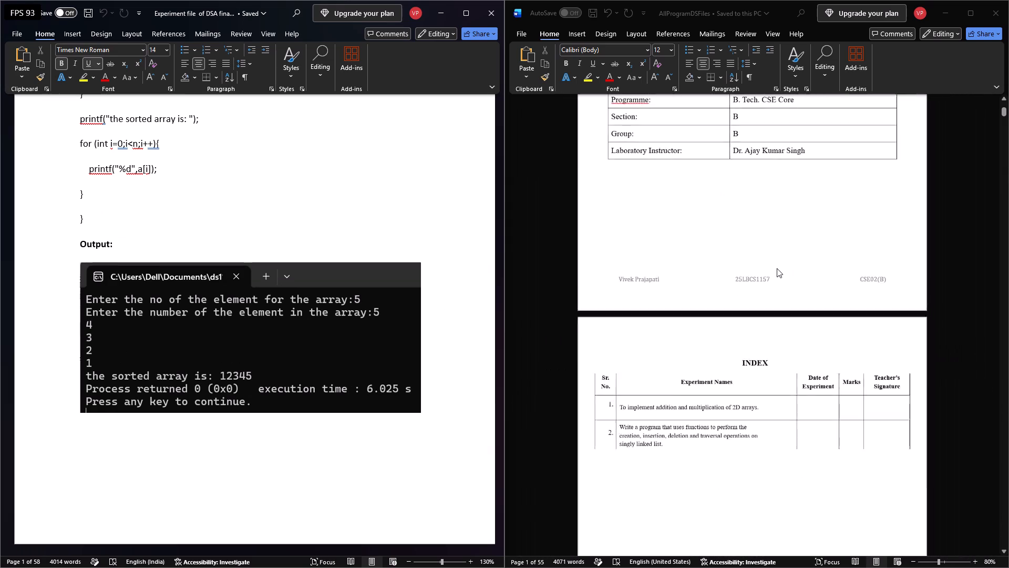
scroll(777, 268, "down", 7)
scroll(777, 268, "up", 4)
scroll(777, 268, "down", 11)
scroll(777, 268, "down", 20)
scroll(777, 268, "down", 20)
scroll(777, 268, "down", 9)
scroll(777, 268, "down", 20)
scroll(777, 268, "down", 2)
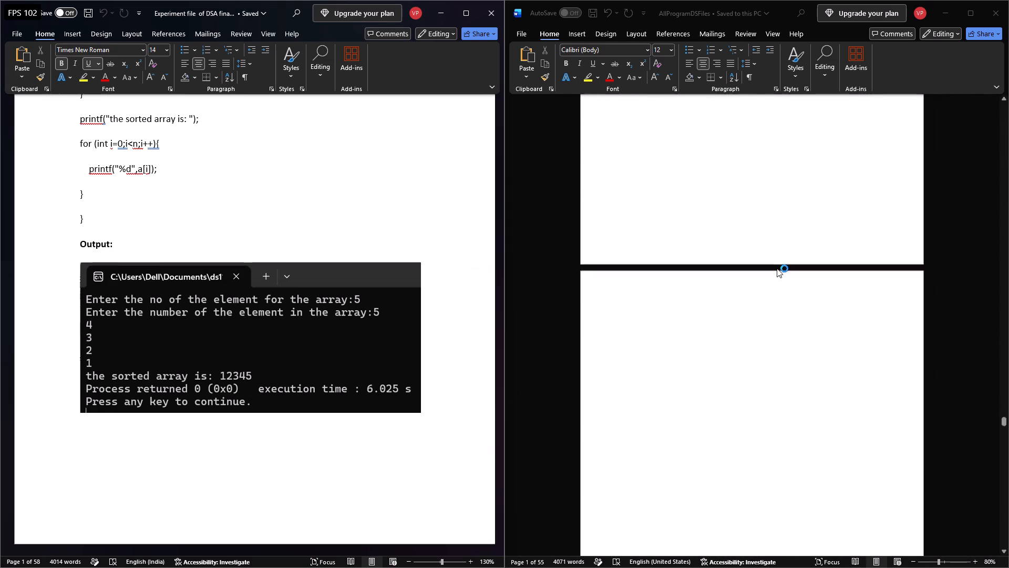
scroll(777, 268, "down", 11)
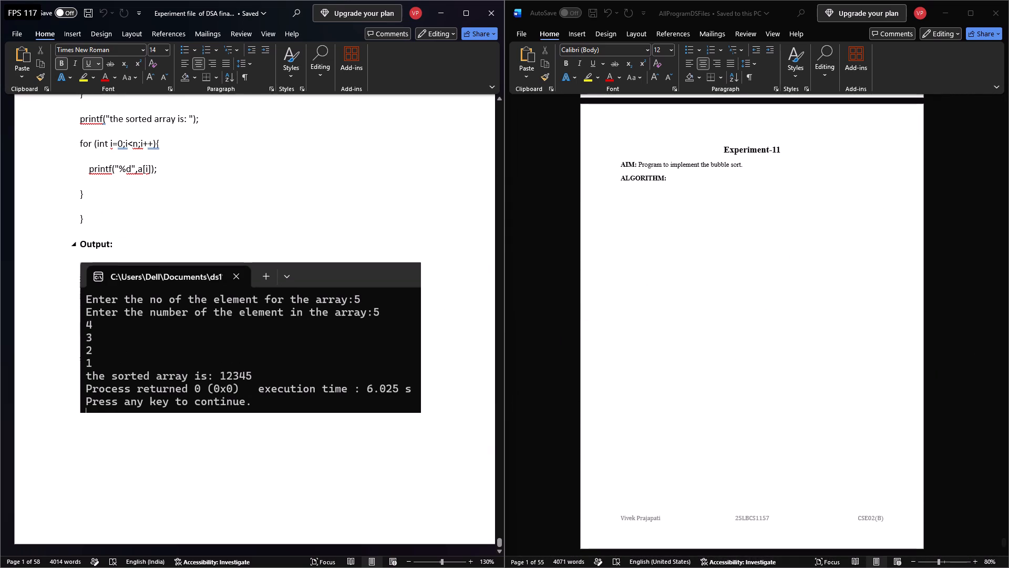
Copy the bubble sort algorithm, Step 1 through Step 7, from Experiment-10 in the DSA final experiment file.
scroll(377, 230, "up", 9)
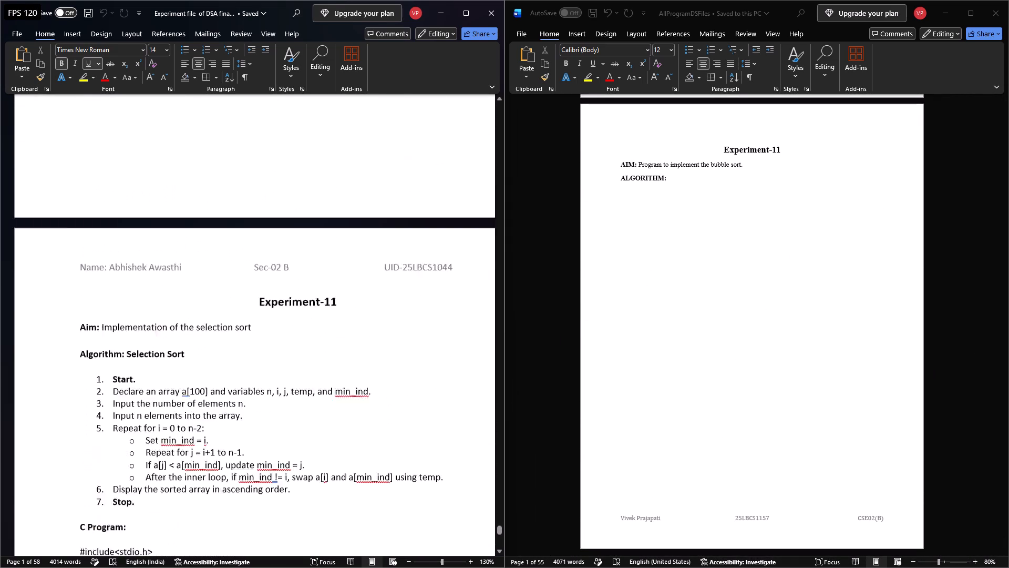
scroll(377, 230, "up", 5)
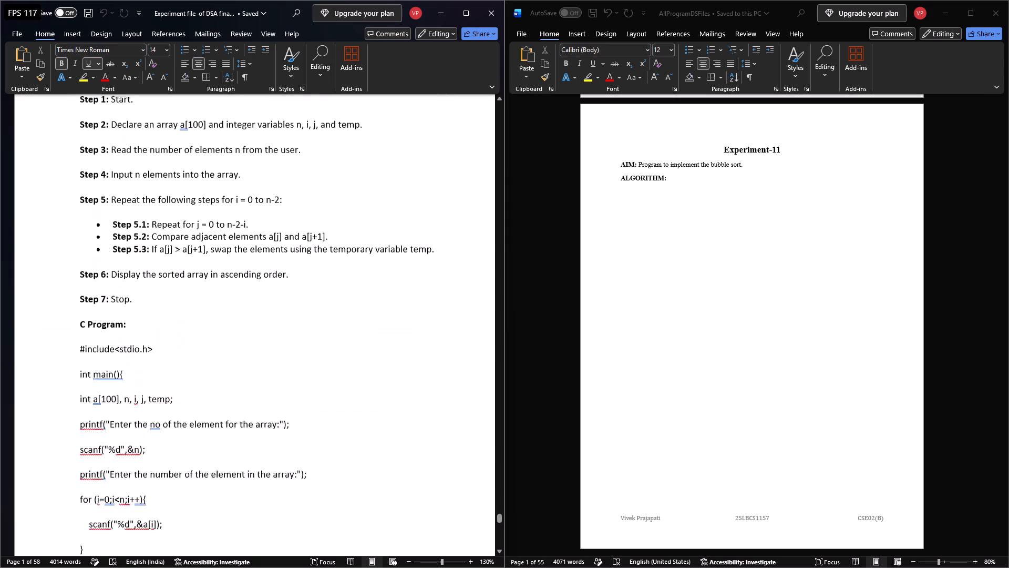
scroll(377, 230, "up", 4)
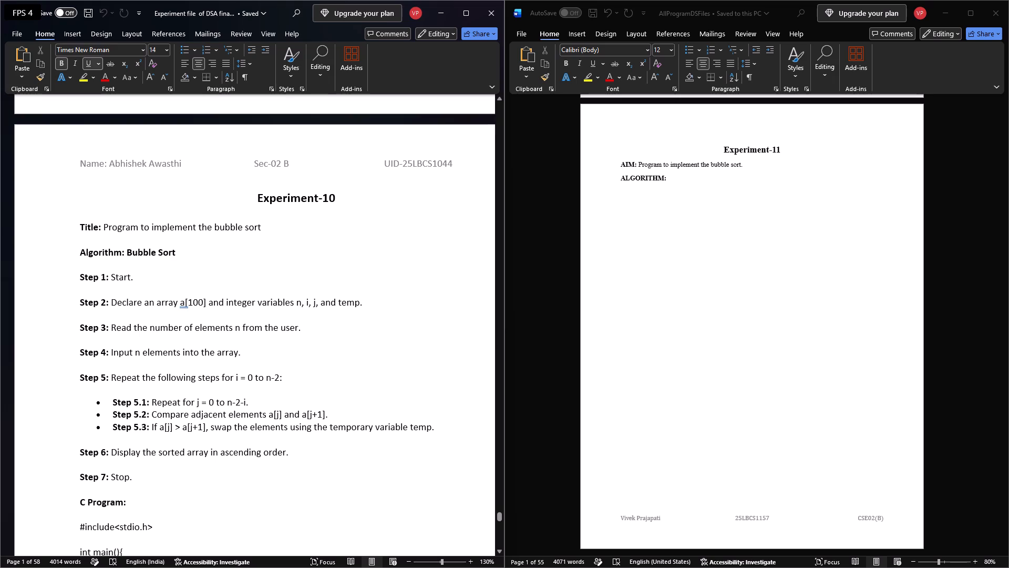
left_click_drag(79, 275, 199, 474)
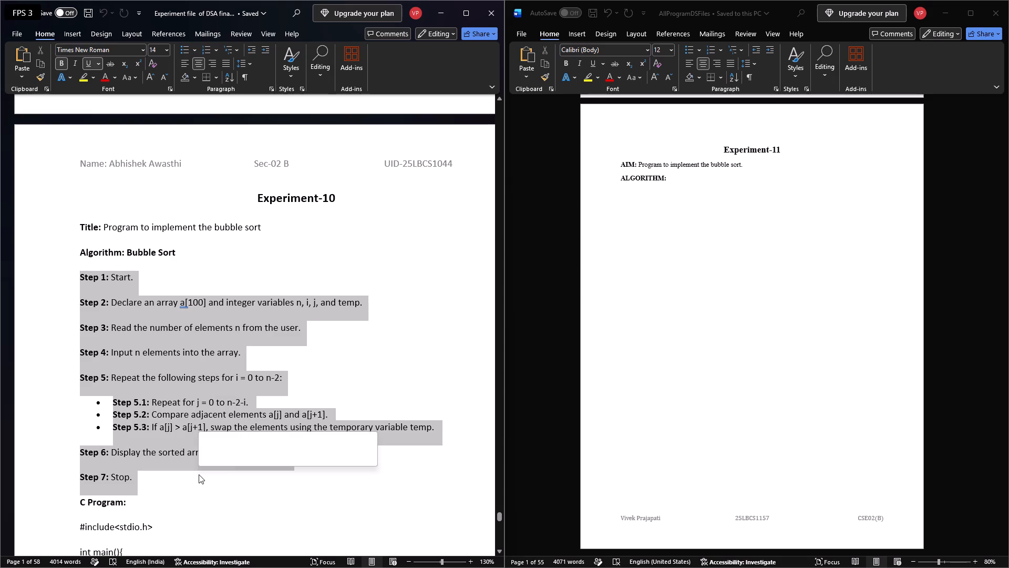
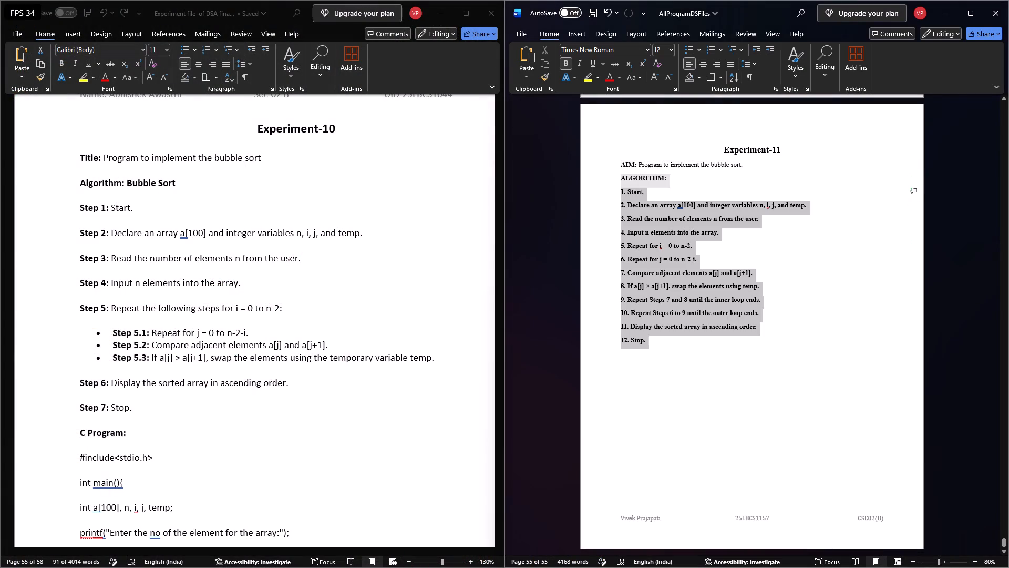
left_click_drag(600, 199, 600, 199)
key("ctrl+v")
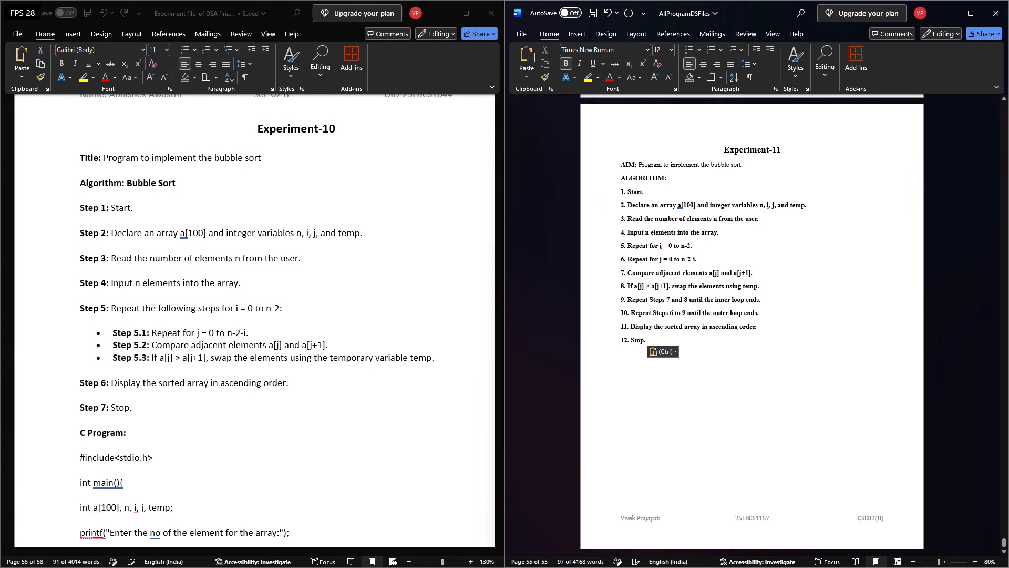
Delete the typed numbers "12." and "11." from the last two algorithm lines of Experiment-11.
left_click(624, 204)
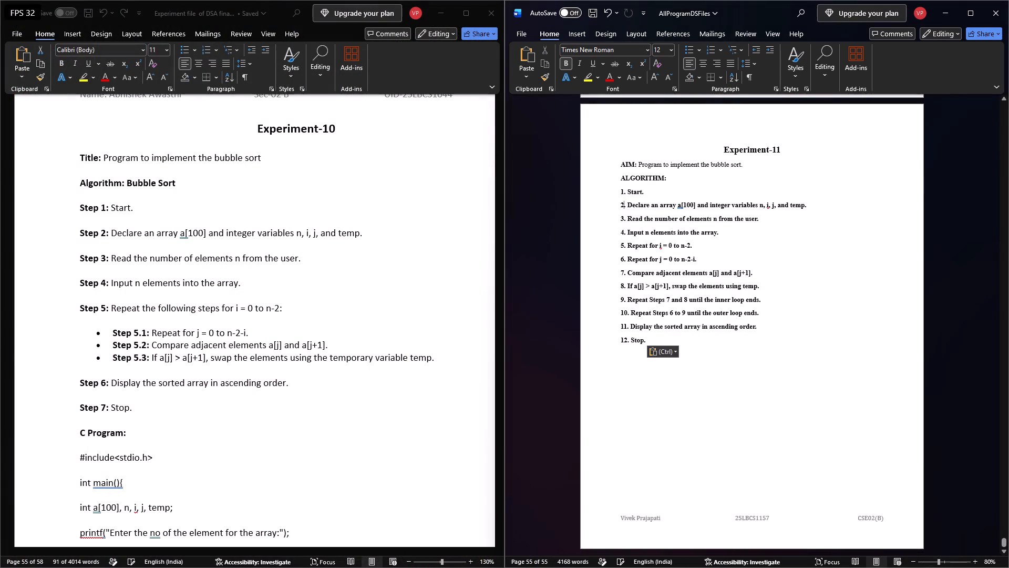
double_click(621, 204)
scroll(650, 244, "up", 5, "ctrl")
scroll(650, 244, "up", 1)
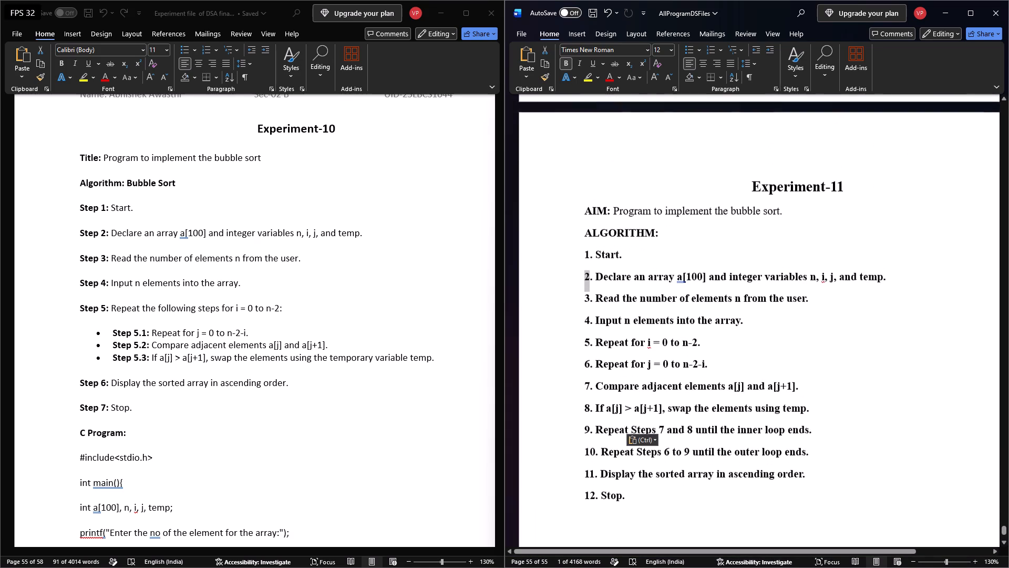
left_click(600, 491)
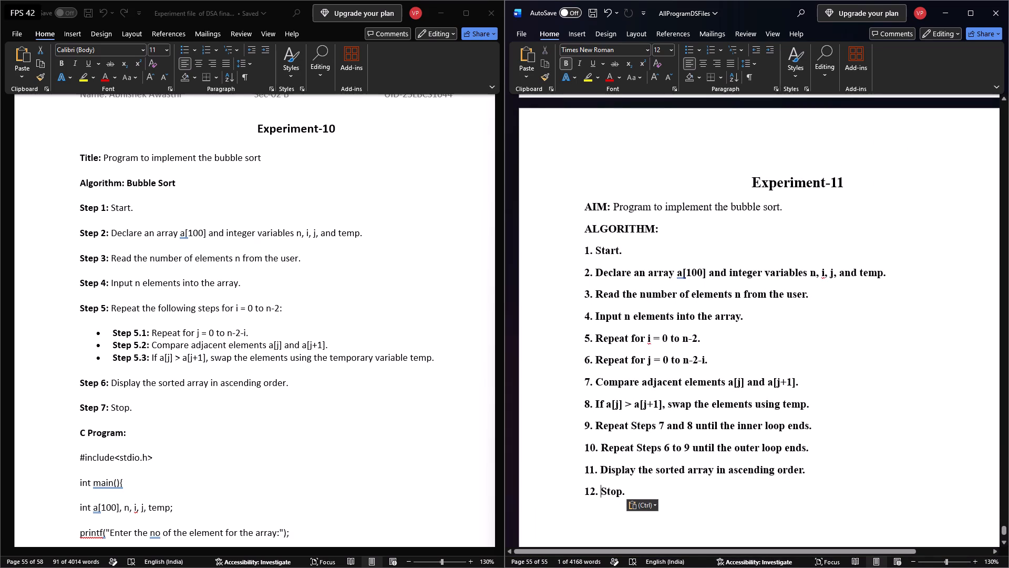
key("BackSpace")
key("BackSpace")
key("BackSpace")
key("BackSpace")
key("Up")
key("Right")
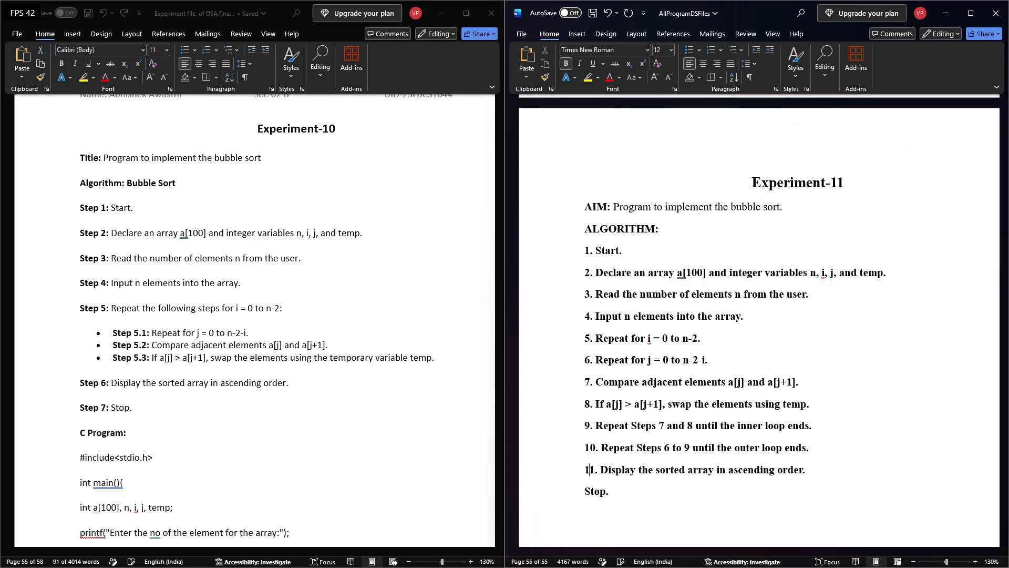
key("Right")
key("Right")
key("Right")
key("BackSpace")
key("BackSpace")
key("BackSpace")
key("BackSpace")
Delete the typed numbers "10." and "9." from the two "Repeat Steps" lines of the algorithm.
key("Up")
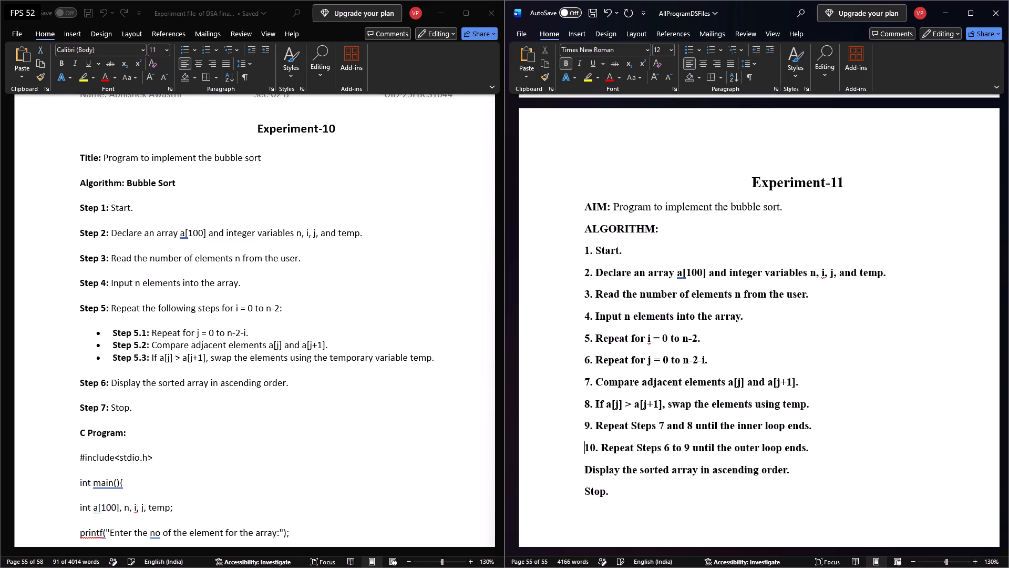
key("shift+Right")
key("shift+Right")
key("shift+Right")
key("Delete")
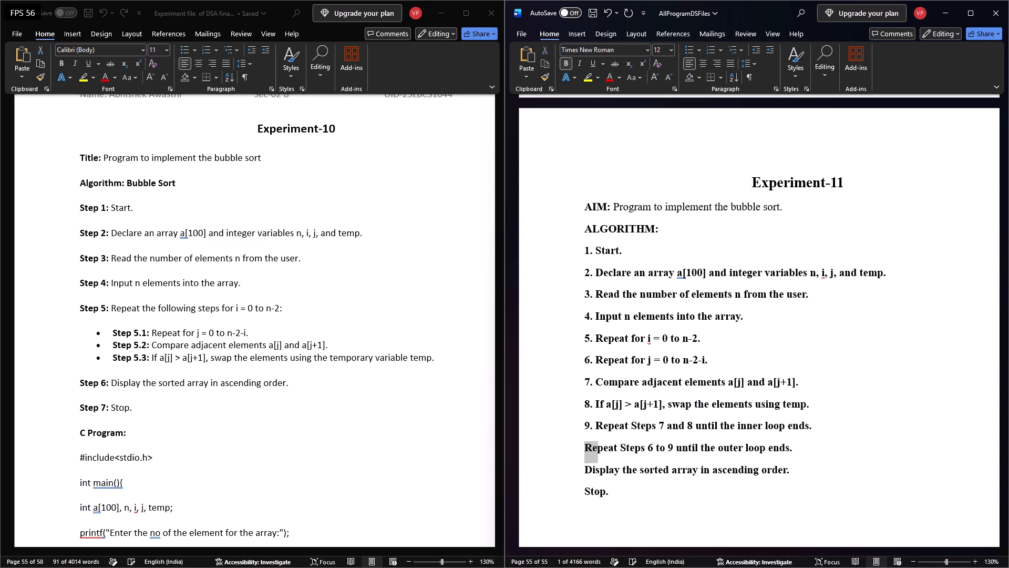
key("Up")
key("shift+Right")
key("shift+Right")
key("shift+Right")
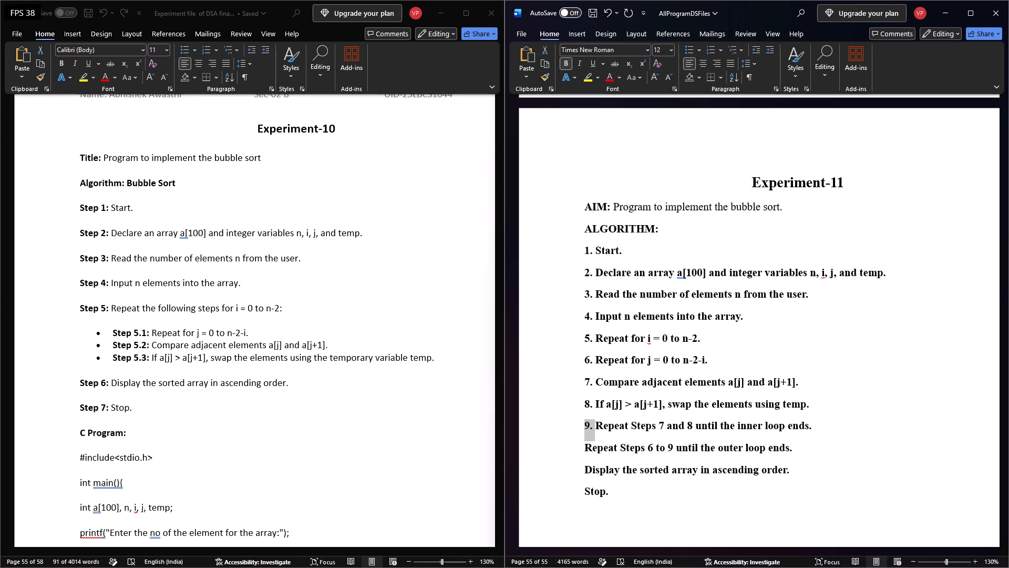
key("BackSpace")
Delete the typed numbers "8." and "7." from the swap and compare lines of the algorithm.
key("Up")
key("shift+Right")
key("shift+Right")
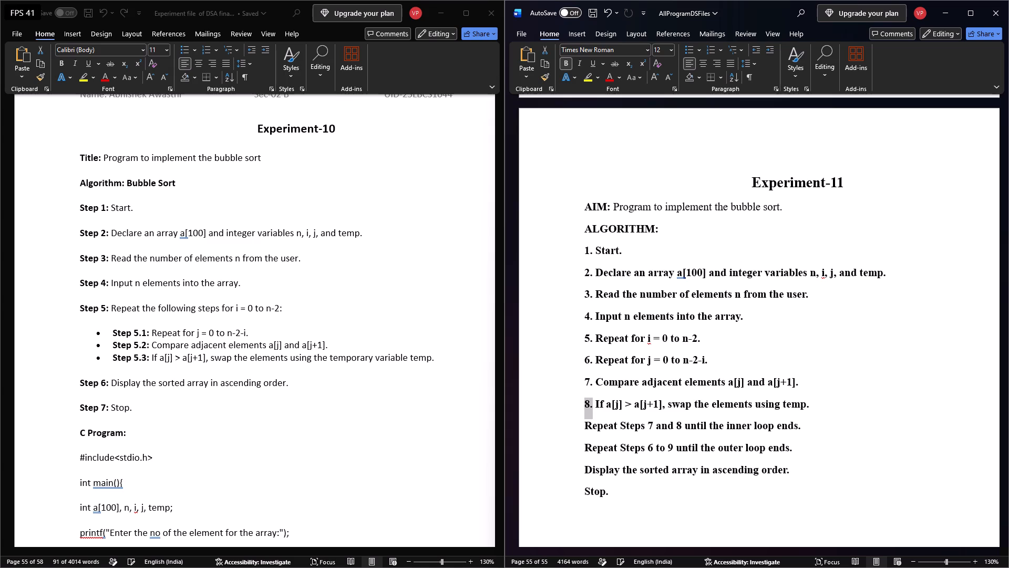
key("shift+Right")
key("BackSpace")
key("Up")
key("shift+Right")
key("shift+Right")
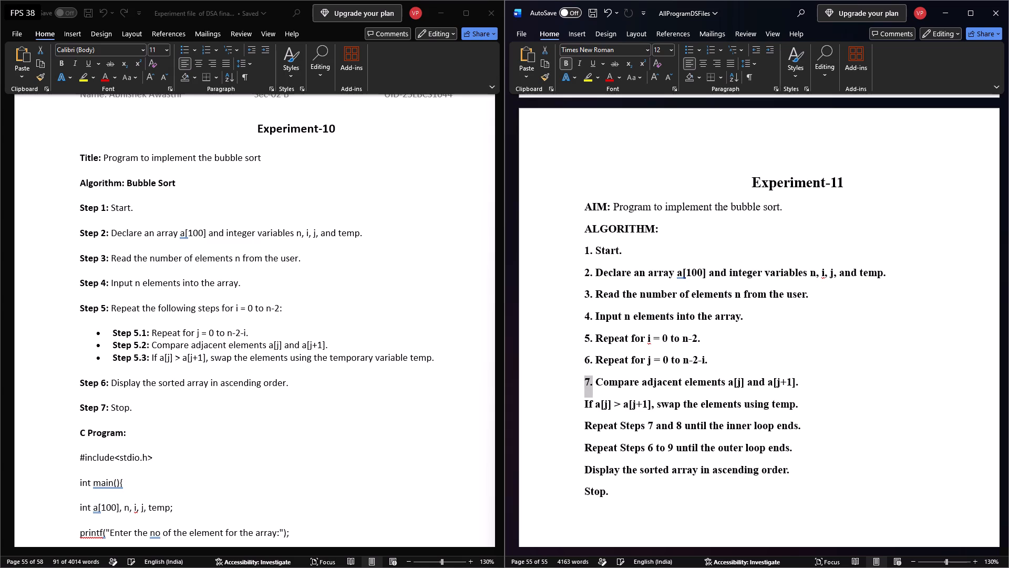
key("shift+Right")
key("BackSpace")
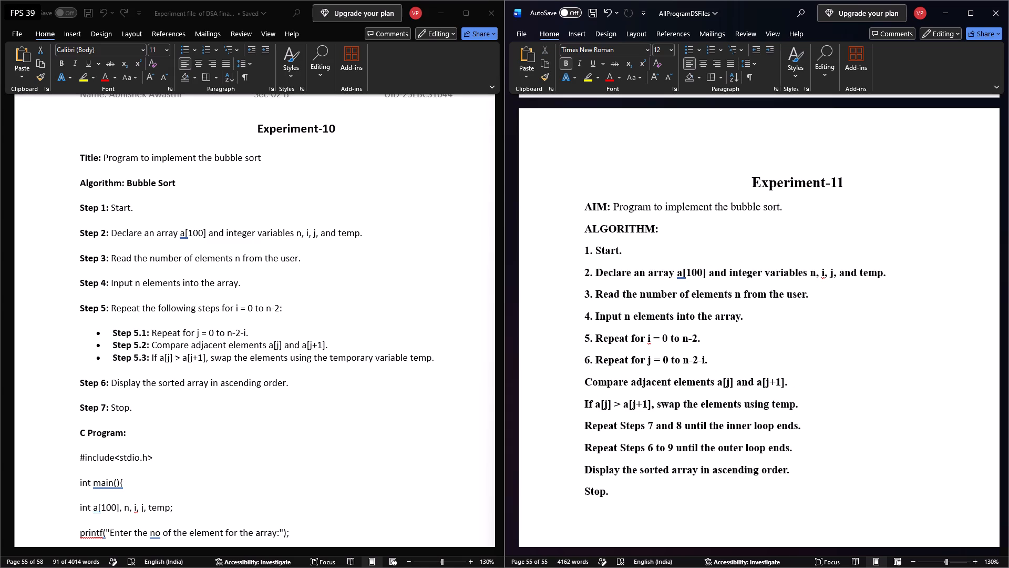
Delete the typed numbers "6." and "4." from the "Repeat for j" and "Input n elements" lines of the algorithm.
key("Up")
key("shift+Right")
key("shift+Right")
key("shift+Right")
key("BackSpace")
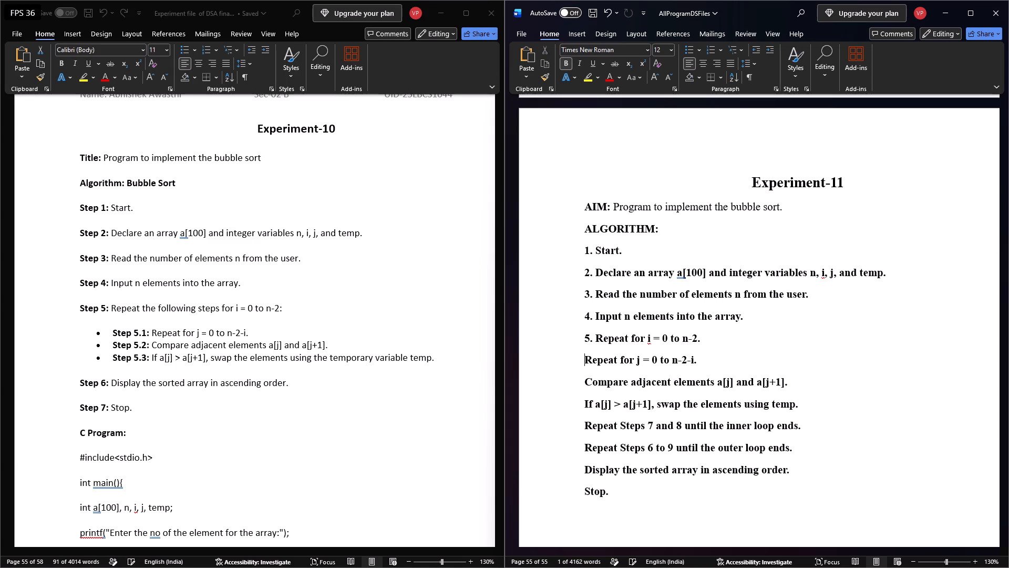
key("Up")
key("Up")
key("shift+Right")
key("shift+Right")
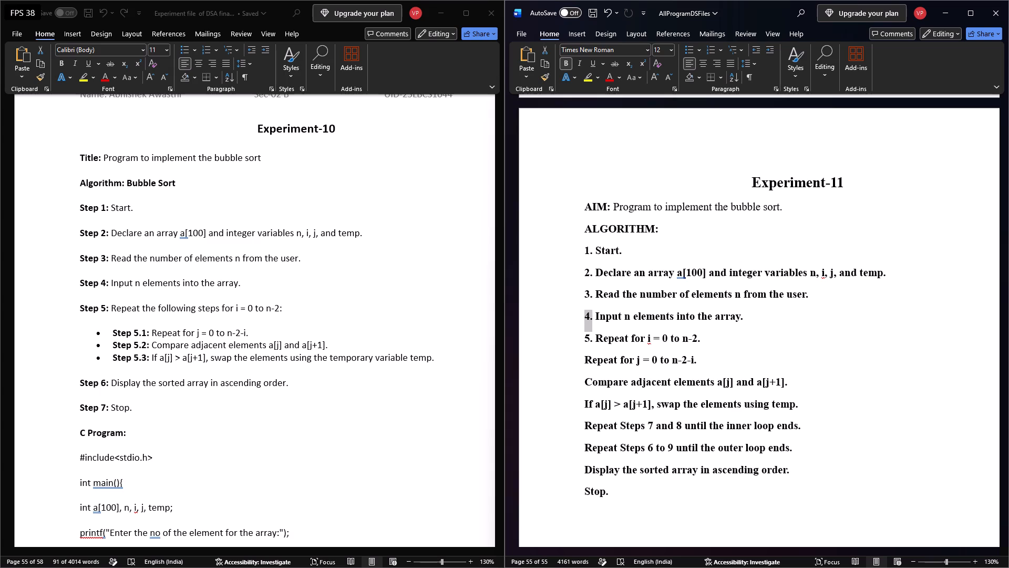
key("shift+Right")
key("BackSpace")
Delete the typed numbers "5." and "3." from the "Repeat for i" and "Read the number of elements" lines.
key("Down")
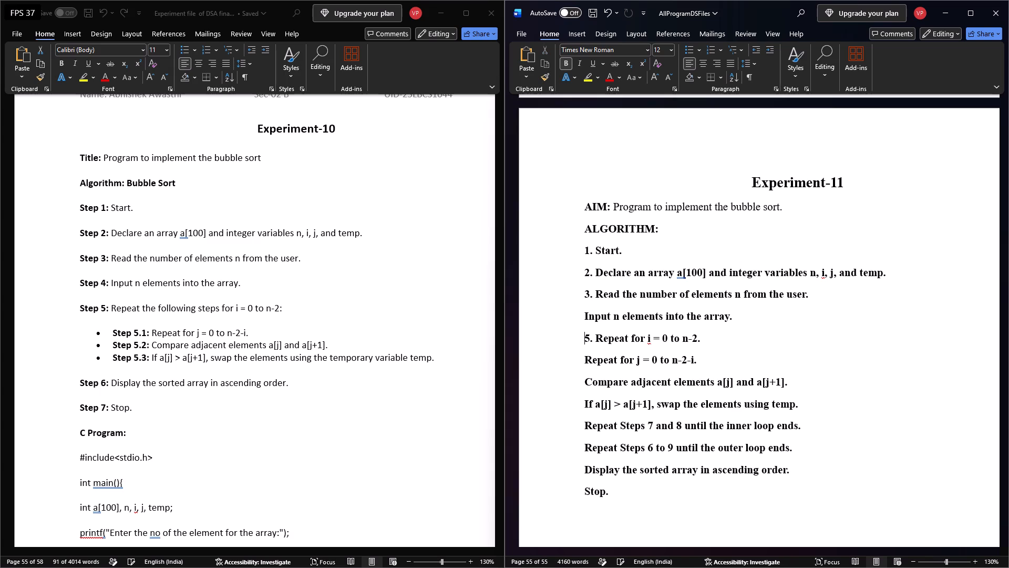
key("shift+Right")
key("shift+Right")
key("shift+Right")
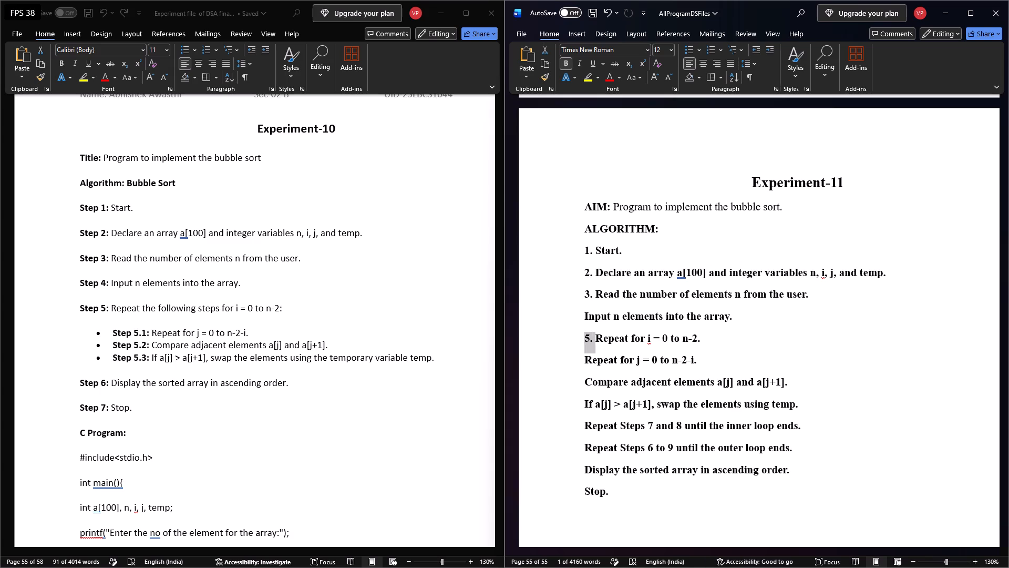
key("BackSpace")
key("Up")
key("Up")
key("shift+Right")
key("shift+Right")
key("shift+Right")
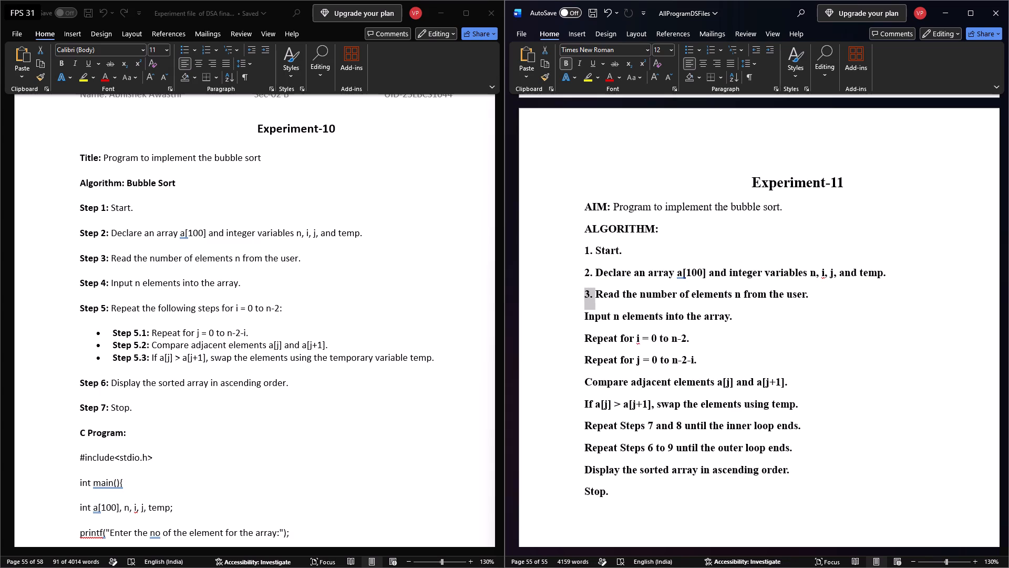
key("BackSpace")
Delete the typed numbers "2." and "1." from the "Declare an array" and "Start" lines of the algorithm.
key("Up")
key("shift+Right")
key("shift+Right")
key("shift+Right")
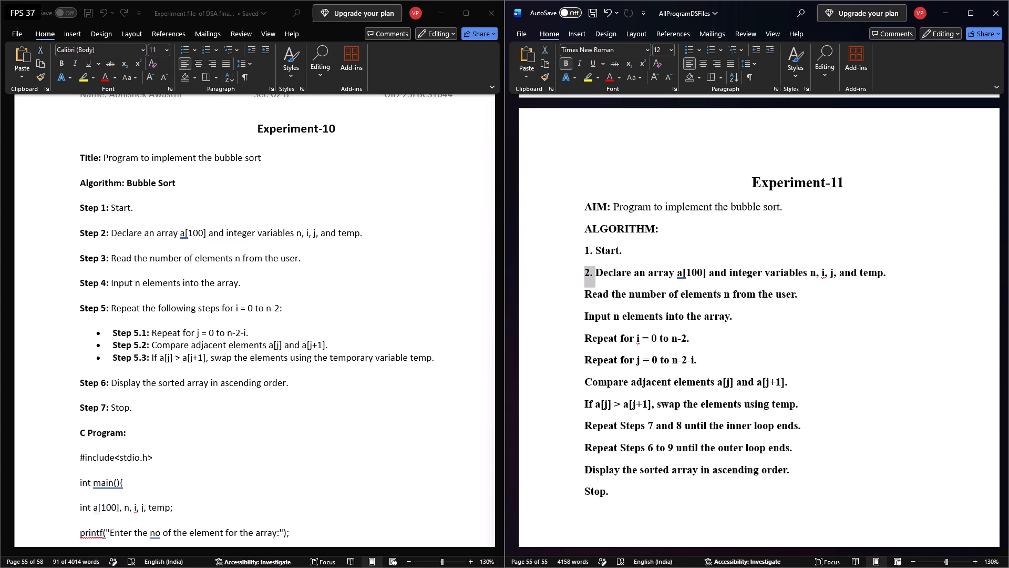
key("BackSpace")
key("Up")
key("shift+Right")
key("shift+Right")
key("shift+Right")
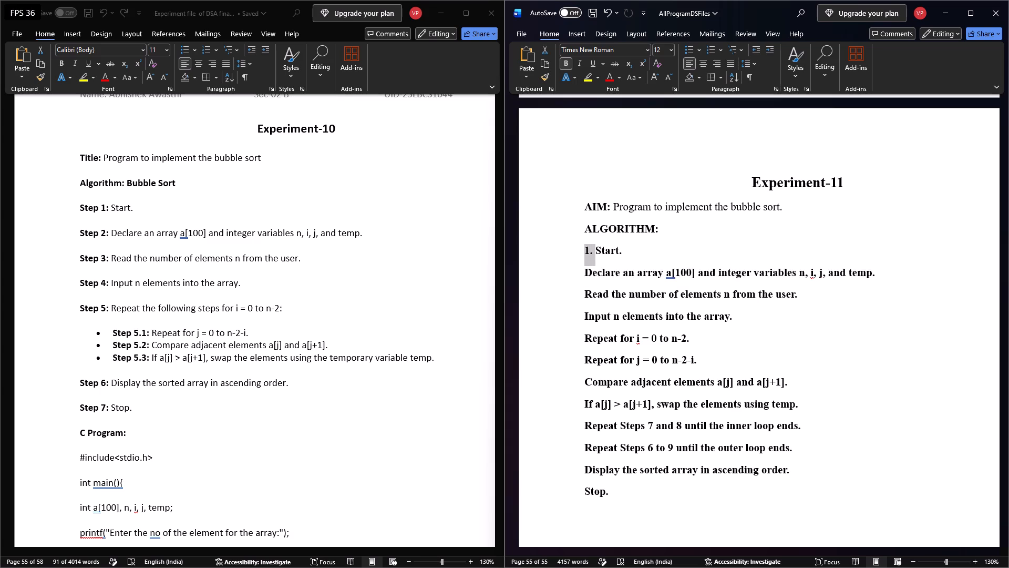
key("BackSpace")
Remove bold from all the Experiment-11 algorithm lines, from "Start." through "Stop.", and dismiss the chat notification.
key("shift+Down")
key("shift+Down")
key("shift+Down")
key("shift+Down")
key("shift+Down")
key("shift+Down")
key("shift+Down")
key("shift+Down")
key("shift+Down")
key("shift+Down")
key("shift+Down")
key("shift+Down")
key("shift+Down")
key("shift+Down")
key("shift+Down")
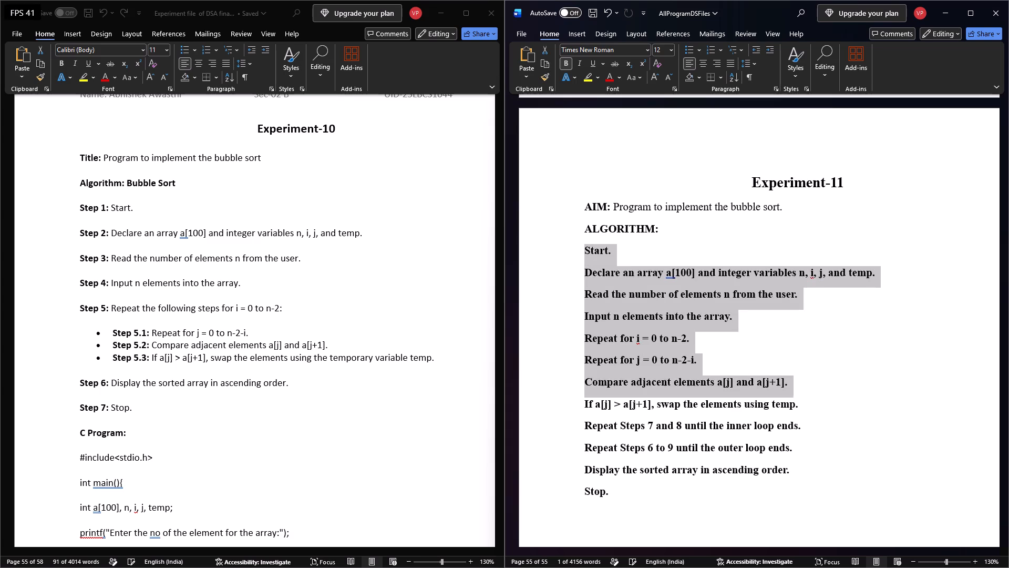
key("shift+Up")
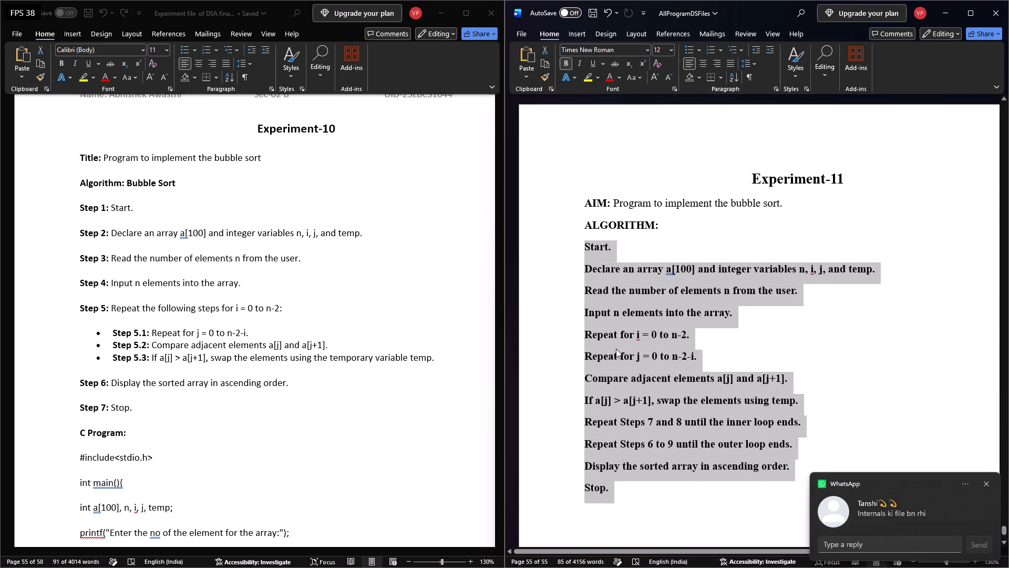
left_click(569, 62)
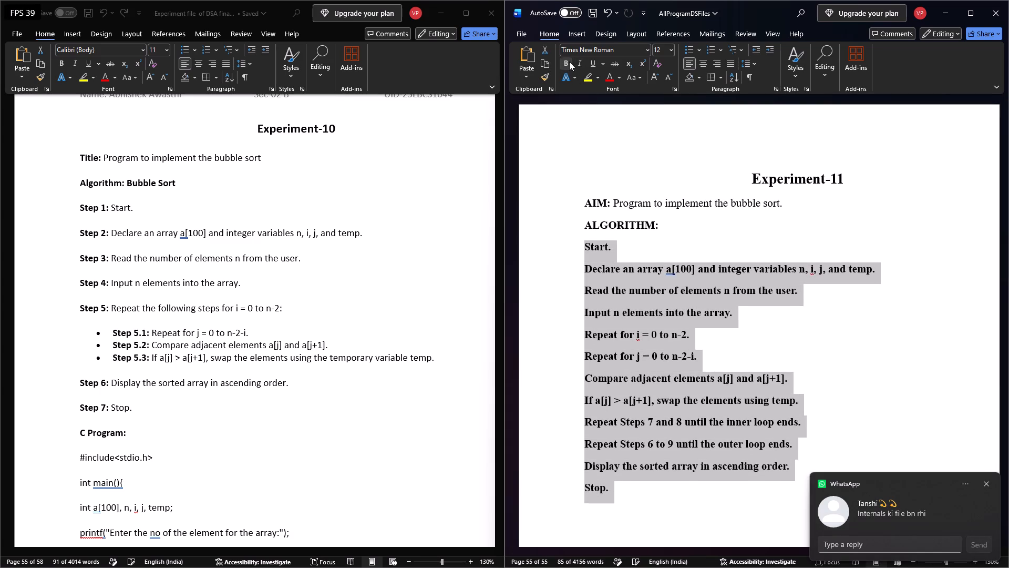
left_click(987, 482)
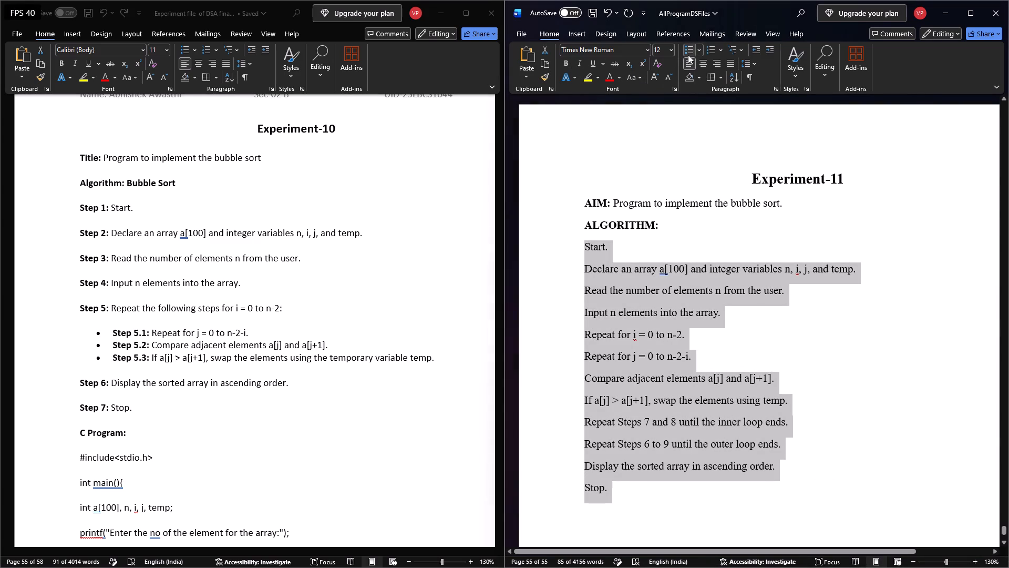
Open the multilevel list styles for the selected Experiment-11 algorithm lines.
left_click(727, 47)
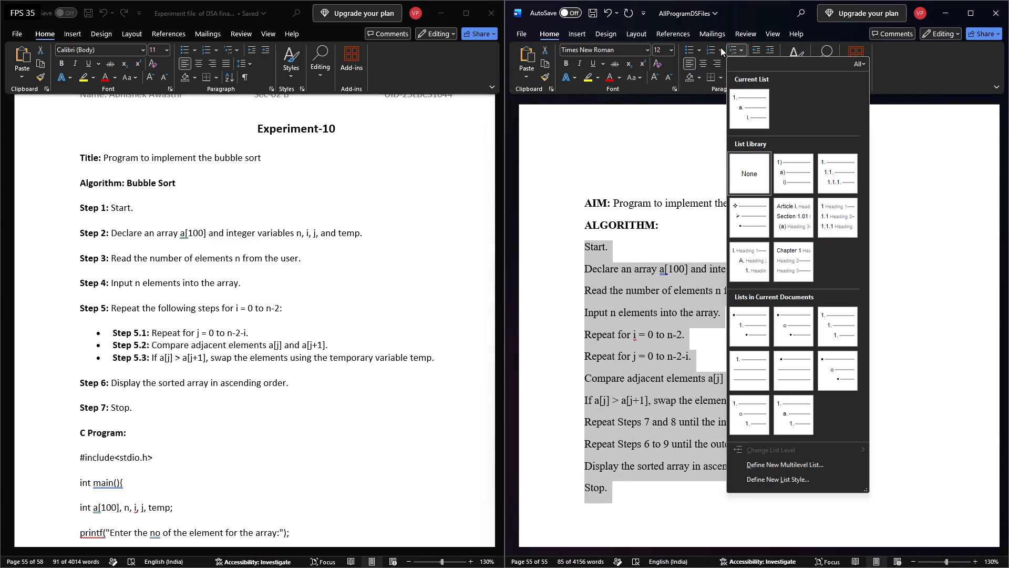
Apply automatic 1., 2., 3. list numbering to the selected algorithm lines from "Start." to "Stop." in Experiment-11.
left_click(720, 47)
left_click(767, 93)
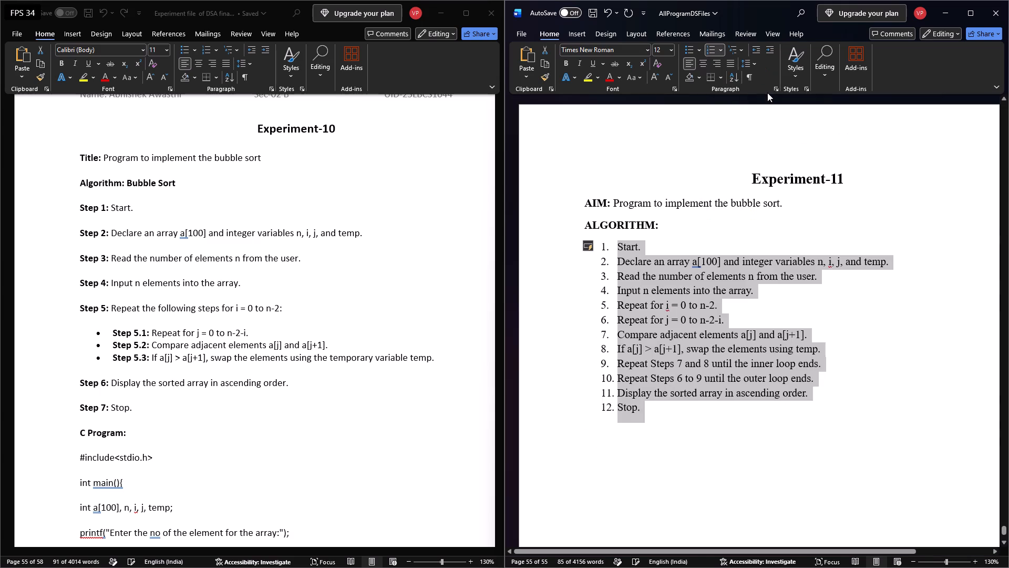
left_click(663, 434)
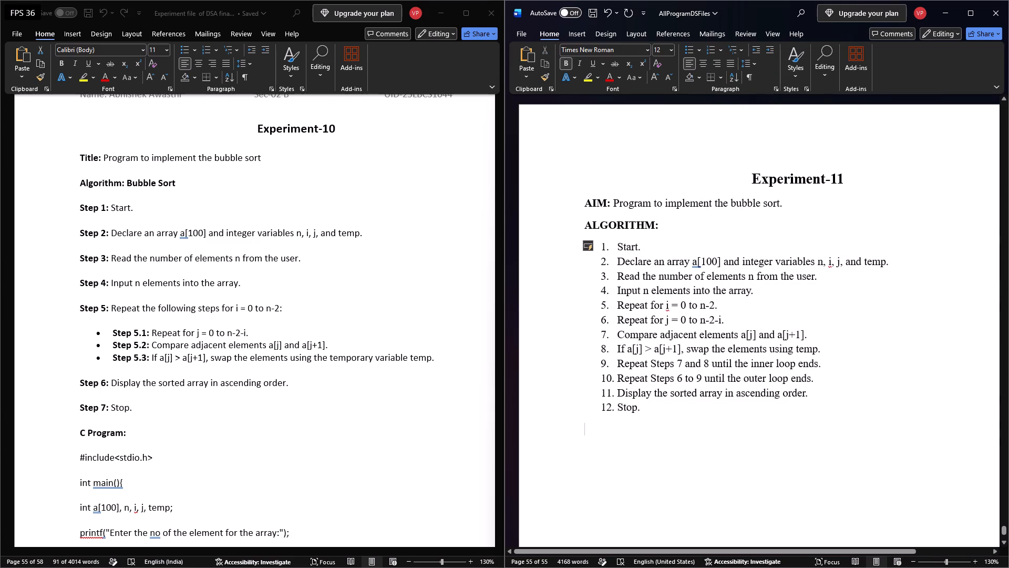
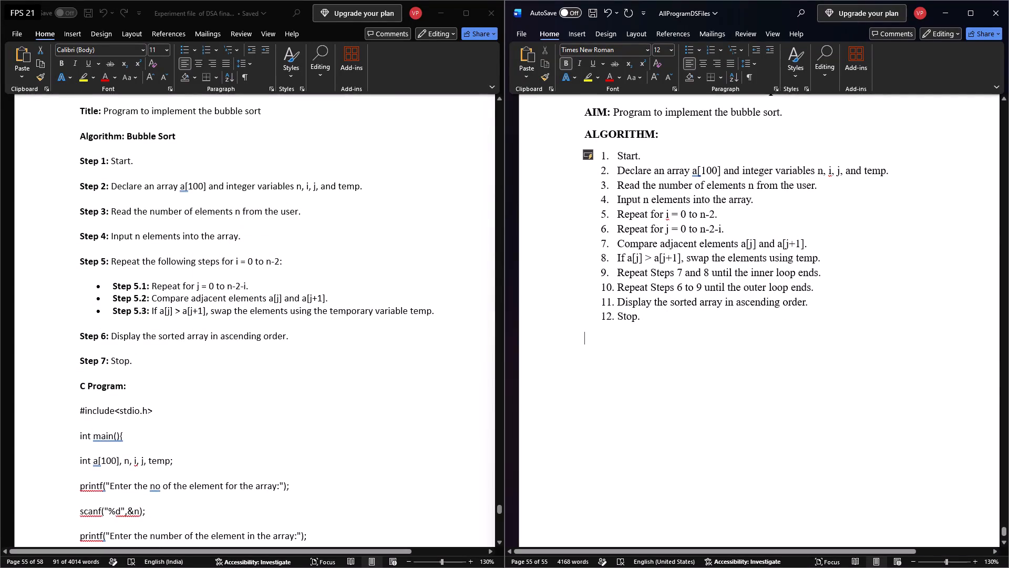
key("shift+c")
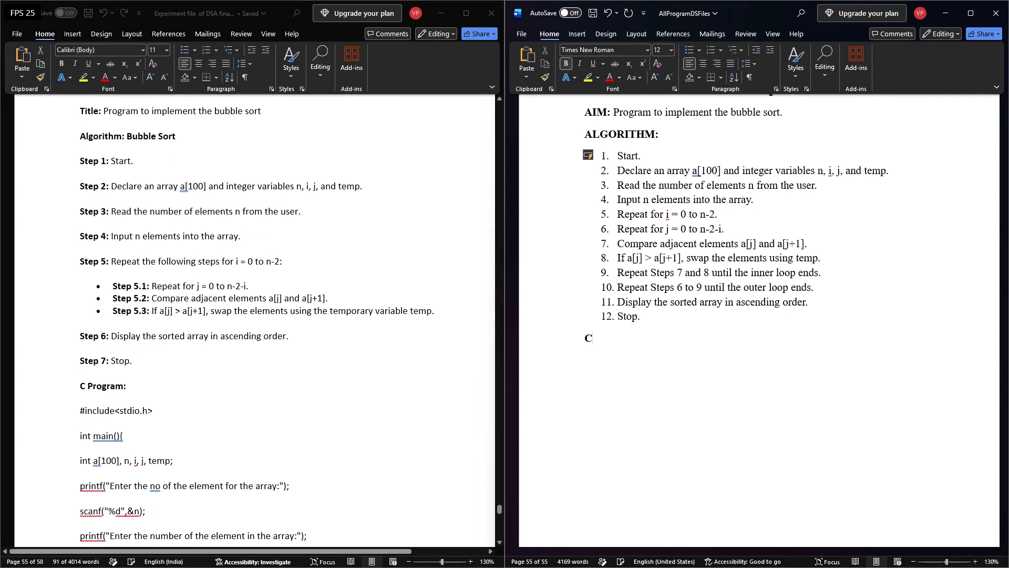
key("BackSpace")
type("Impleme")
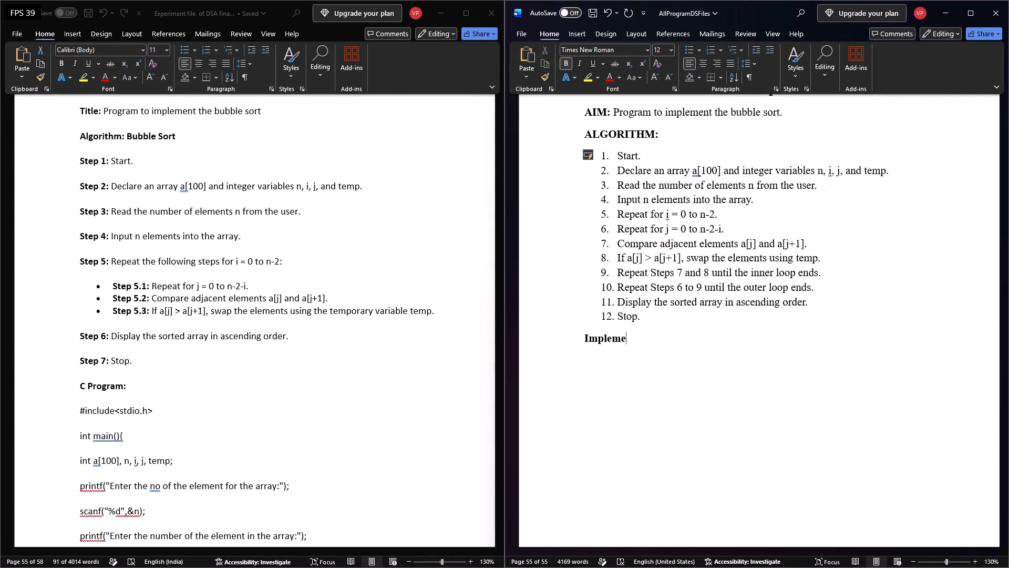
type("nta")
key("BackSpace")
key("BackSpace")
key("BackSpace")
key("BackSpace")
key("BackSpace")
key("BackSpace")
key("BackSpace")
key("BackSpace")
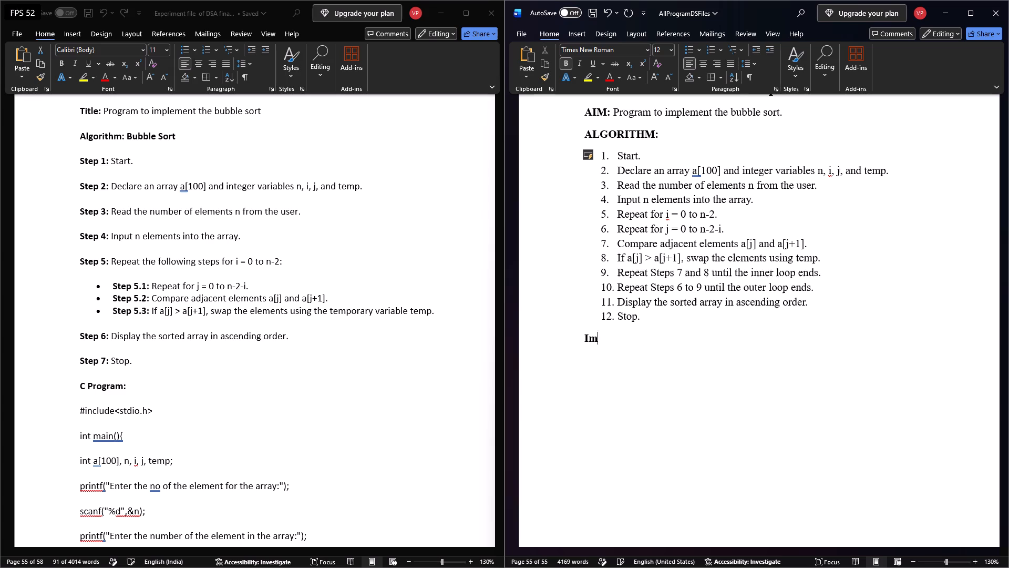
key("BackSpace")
Add a bold "CODE:" heading below the numbered bubble sort algorithm in Experiment-11, with an empty line after it.
scroll(448, 254, "up", 6)
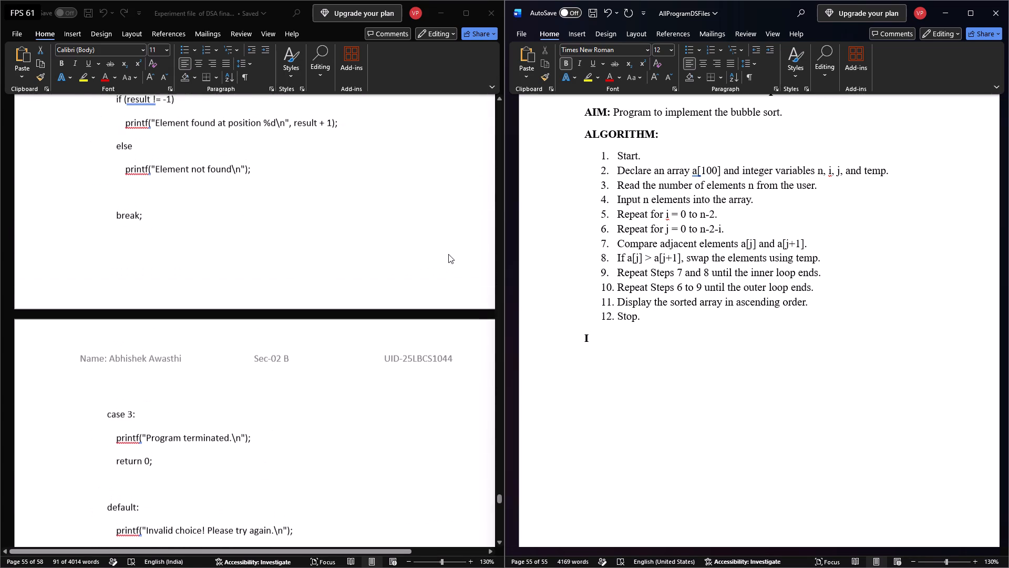
scroll(727, 206, "up", 11)
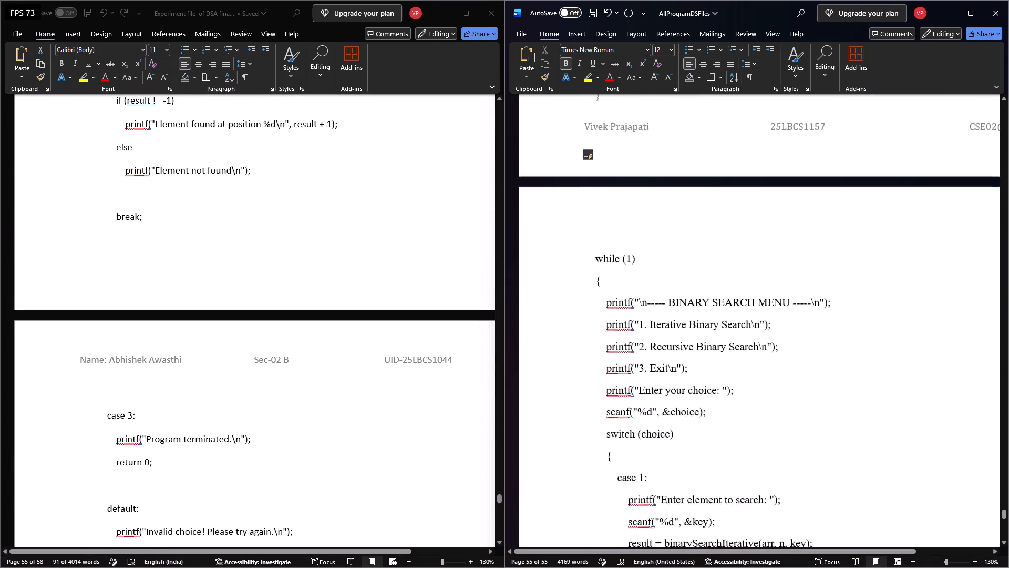
scroll(727, 206, "up", 3)
scroll(727, 206, "down", 4)
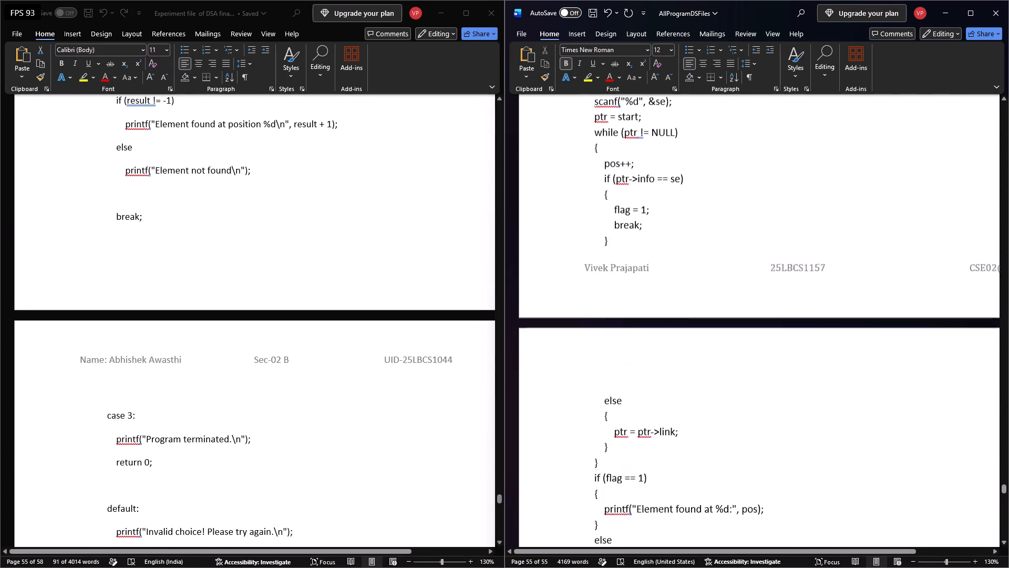
scroll(727, 206, "down", 12)
scroll(727, 206, "down", 20)
scroll(727, 206, "down", 20)
scroll(727, 206, "down", 2)
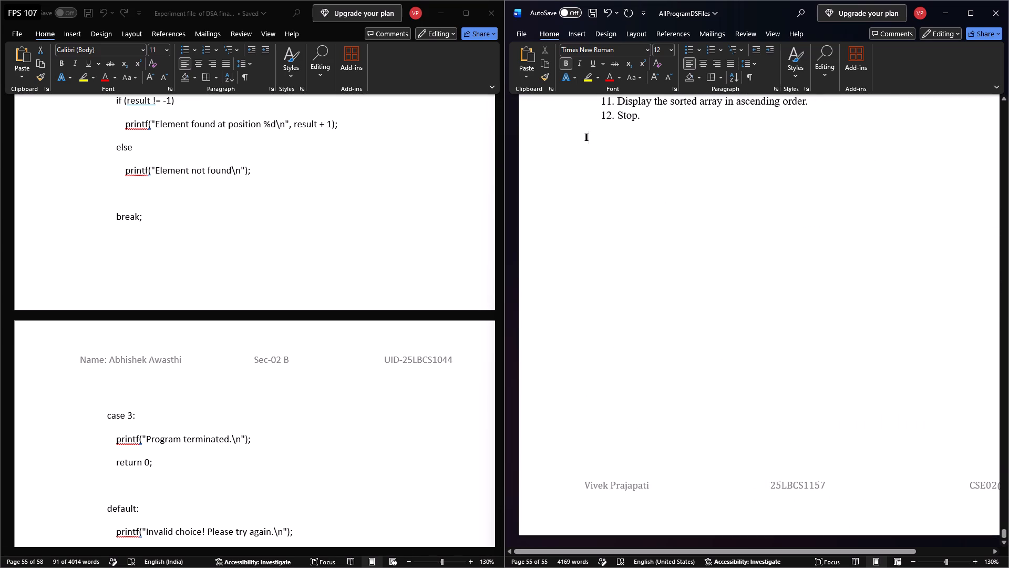
key("BackSpace")
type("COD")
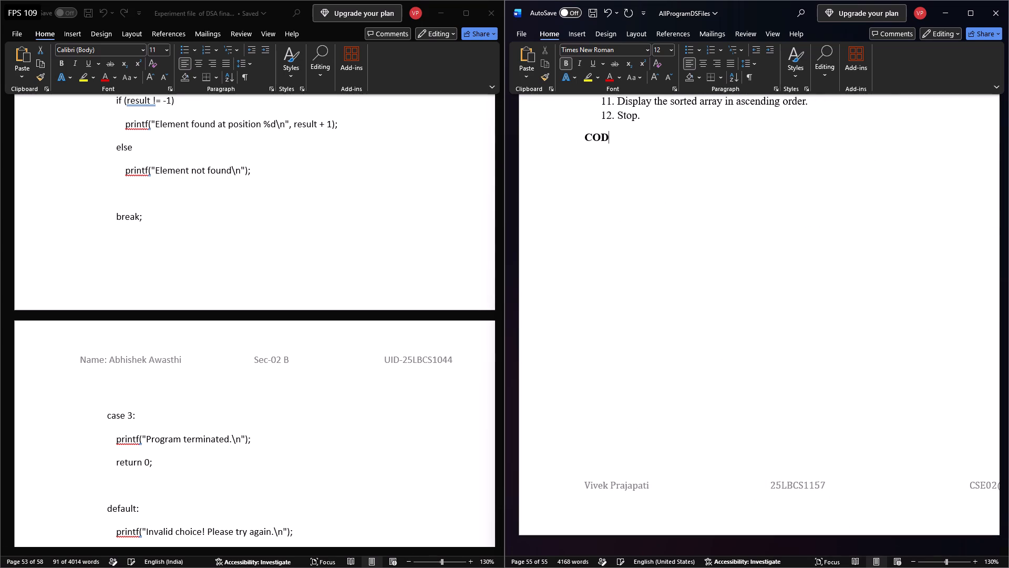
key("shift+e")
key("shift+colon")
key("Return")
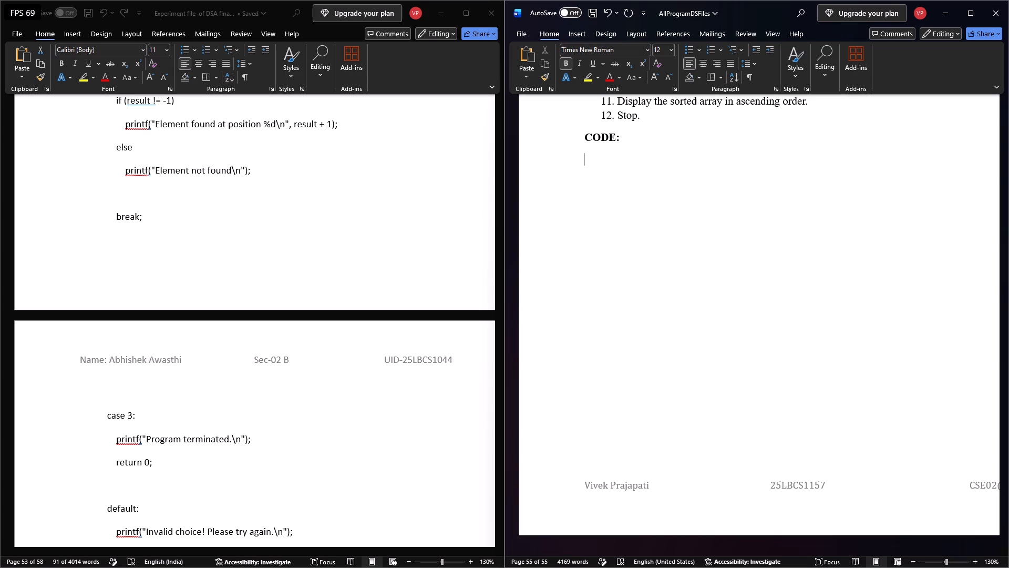
Copy the whole bubble sort C program, from #include<stdio.h> to the final closing brace, from the DSA experiment file.
scroll(365, 181, "up", 6)
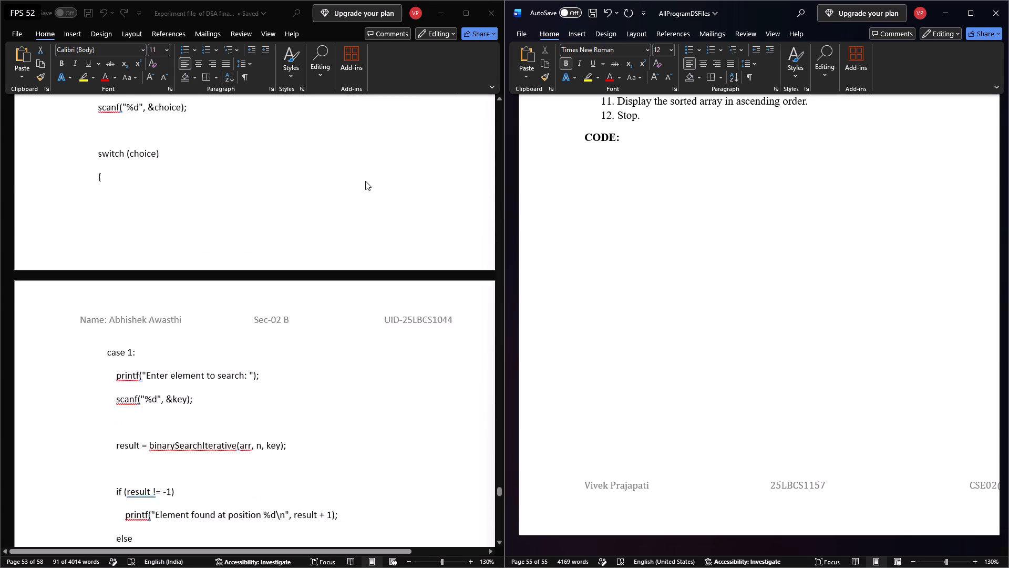
scroll(365, 181, "up", 10)
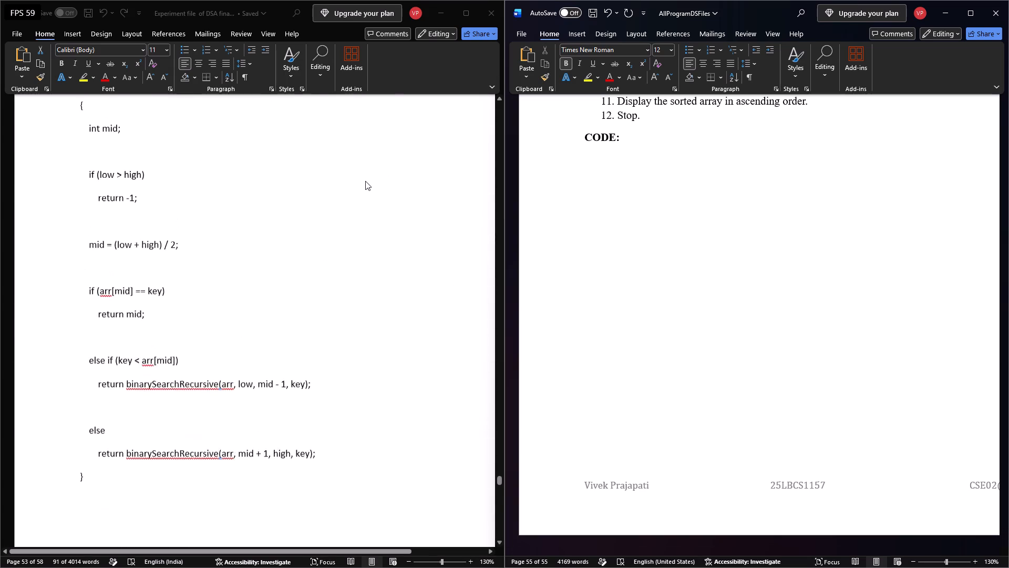
scroll(365, 181, "up", 4)
scroll(365, 181, "down", 3)
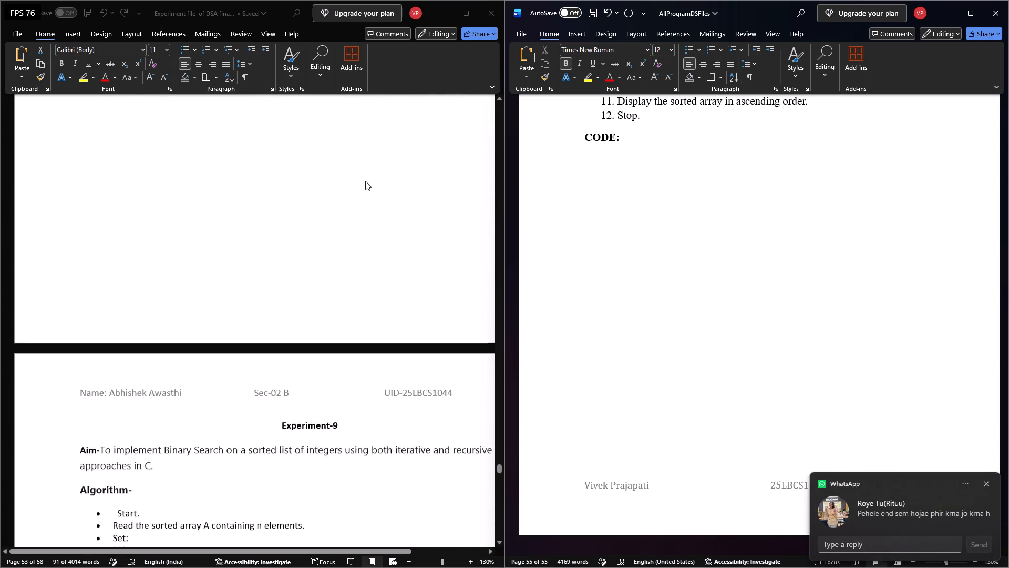
scroll(365, 181, "down", 4)
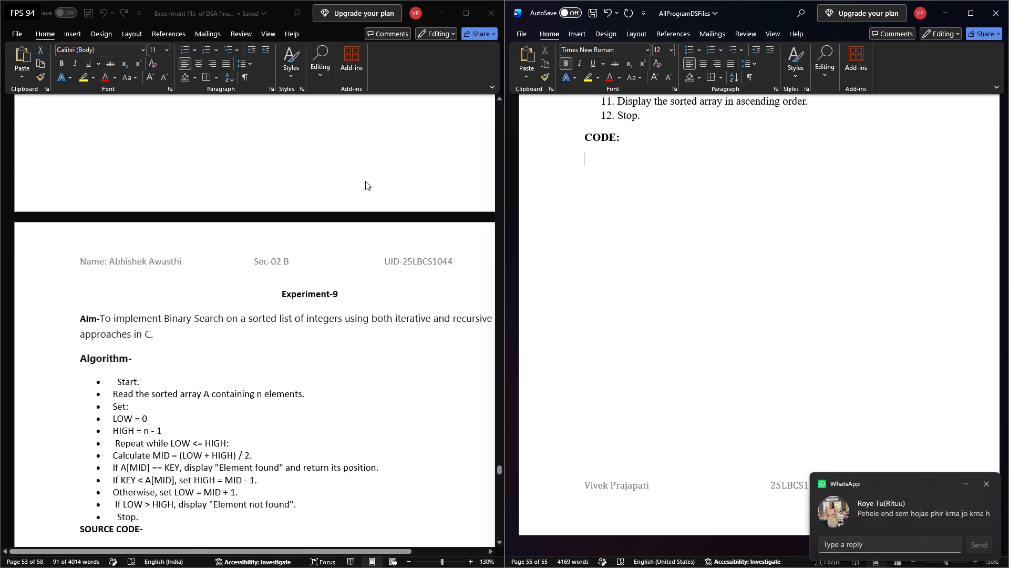
scroll(365, 181, "down", 1)
scroll(365, 181, "up", 8)
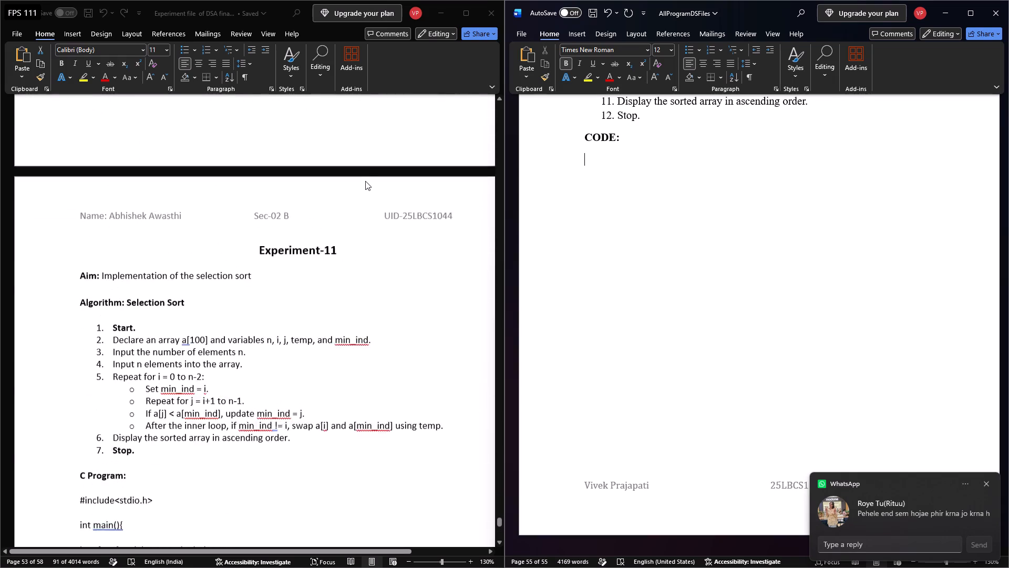
scroll(365, 181, "up", 5)
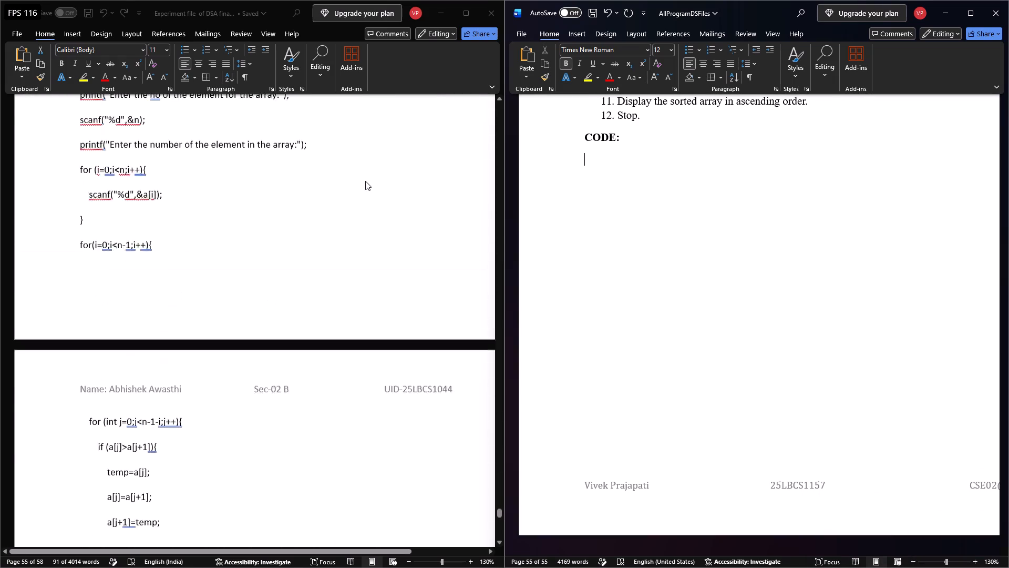
scroll(365, 181, "up", 4)
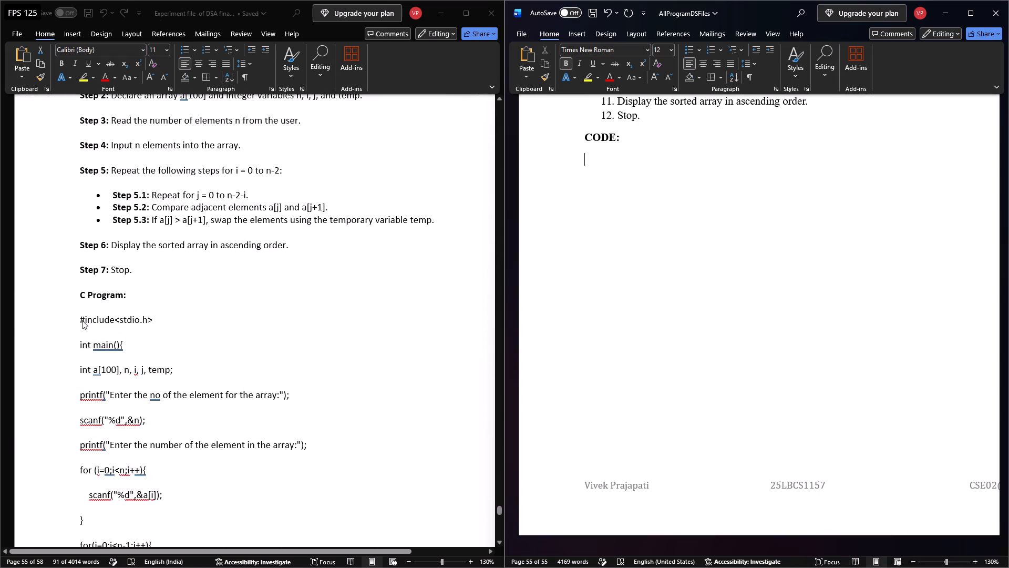
left_click(78, 317)
left_click(78, 317)
double_click(78, 317)
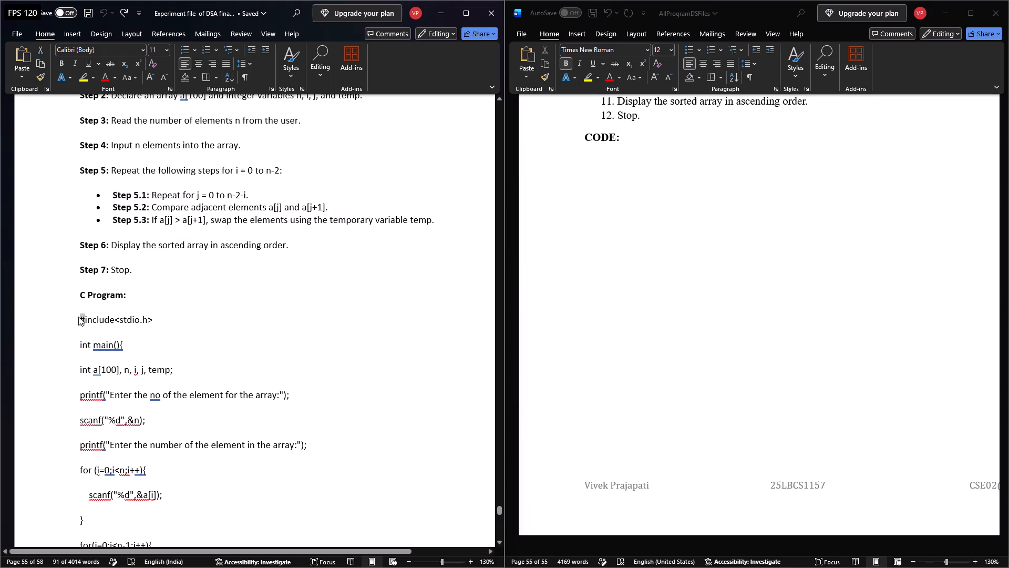
left_click(78, 317)
left_click_drag(78, 317, 119, 383)
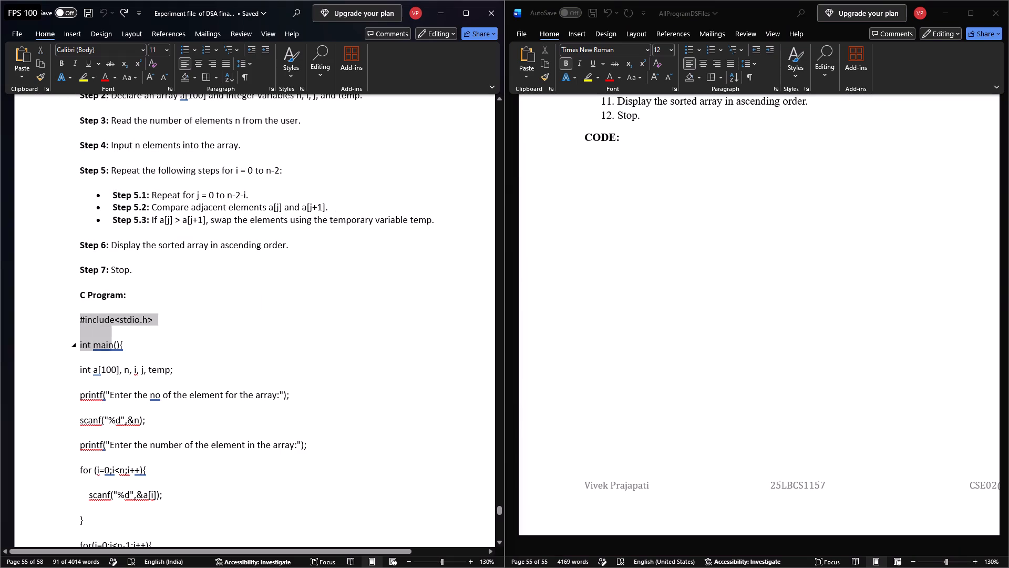
left_click_drag(119, 383, 218, 567)
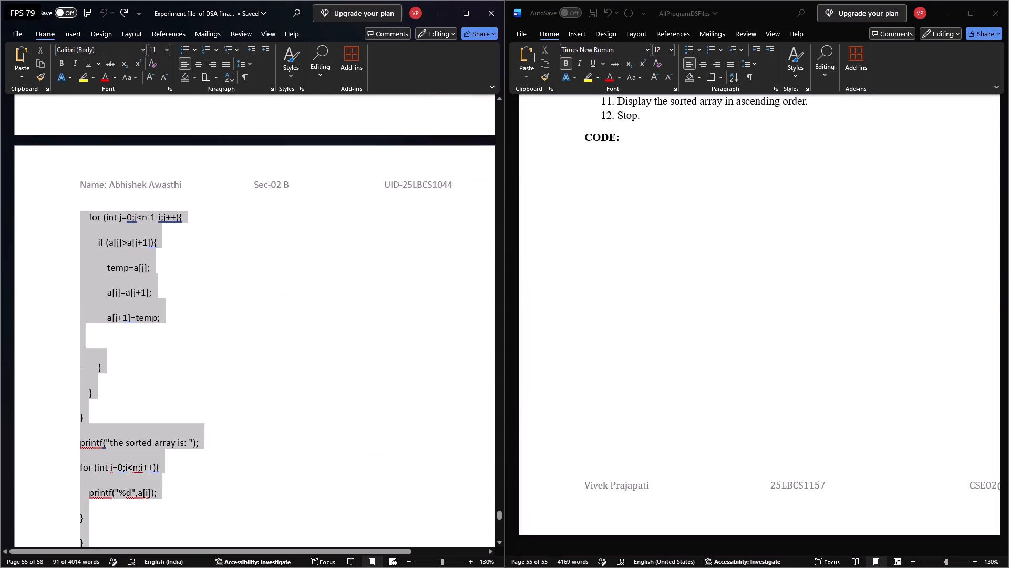
left_click_drag(218, 567, 190, 377)
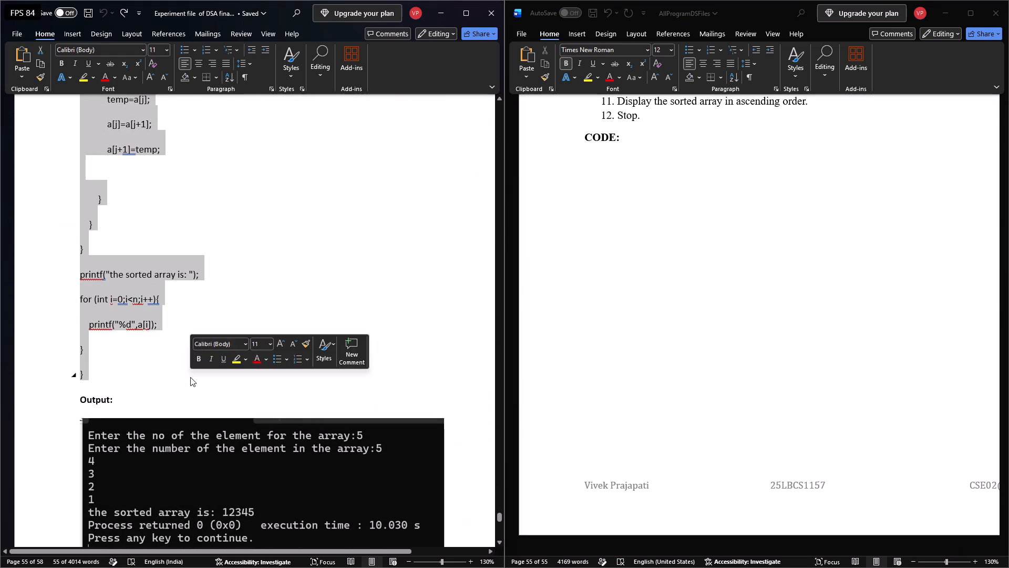
key("ctrl+c")
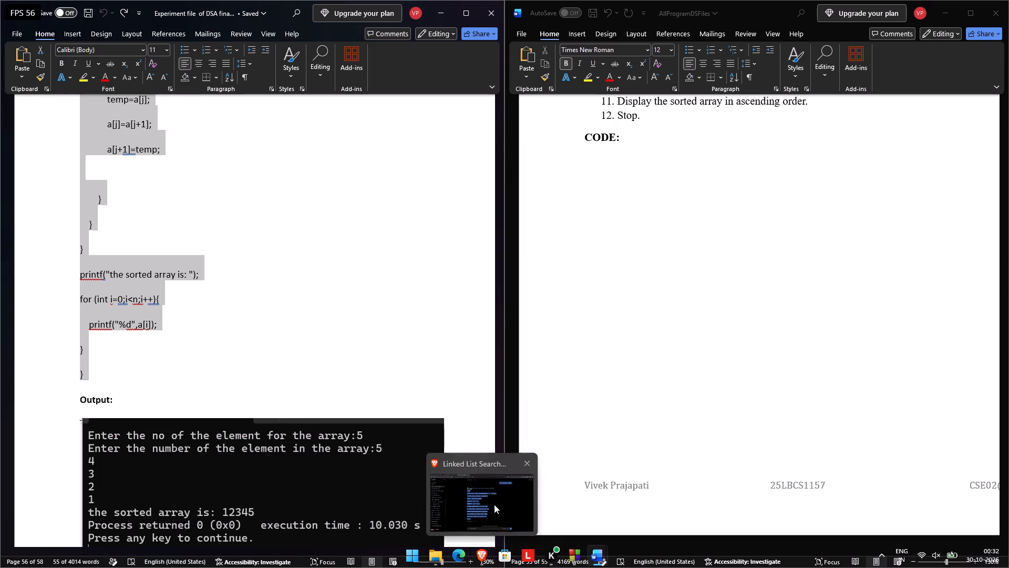
Switch to Code::Blocks, replace all the code in Untitled2.c with the copied bubble sort program, and save the file.
left_click(572, 562)
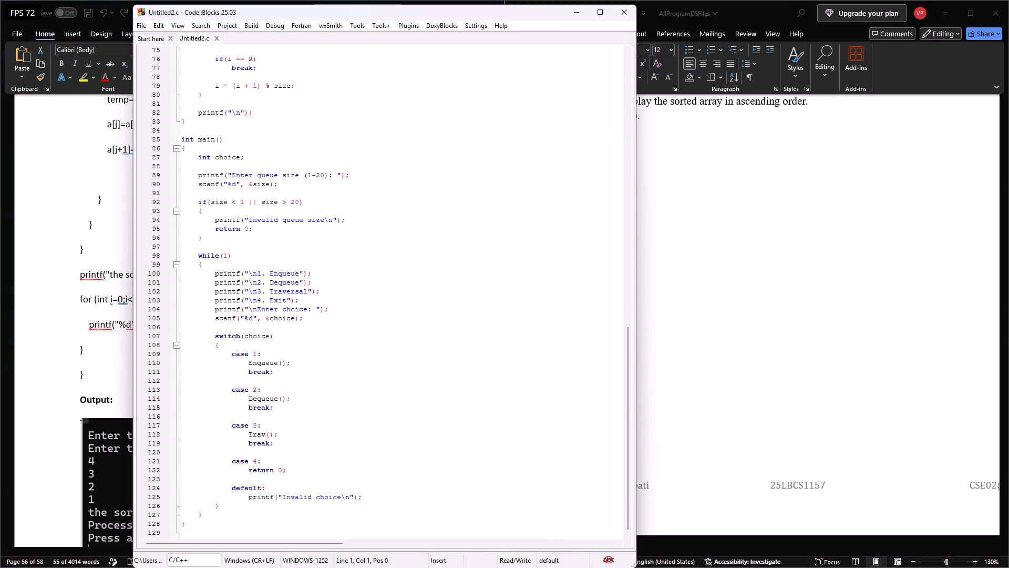
scroll(349, 292, "down", 9)
left_click(325, 525)
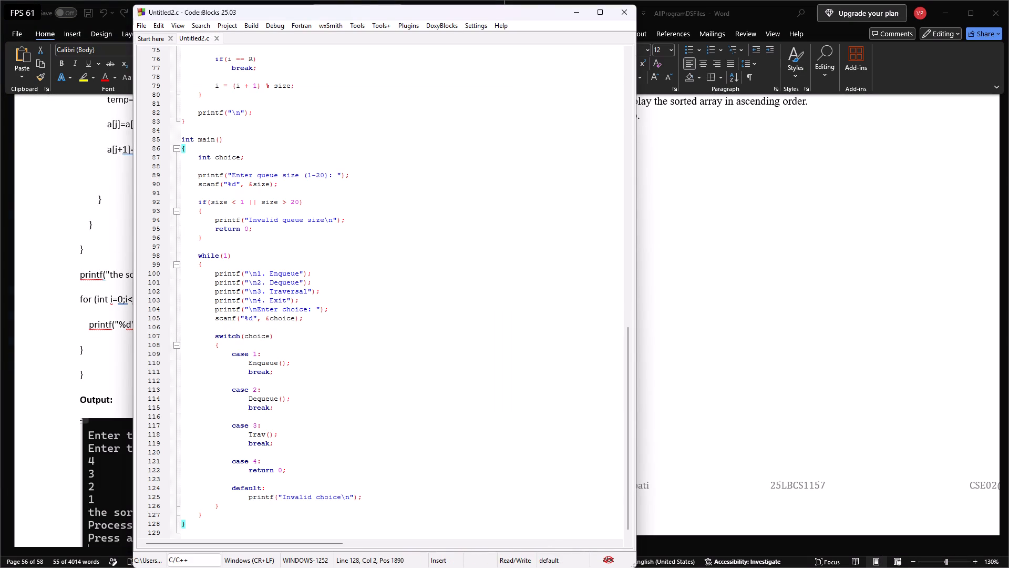
key("ctrl+a")
key("ctrl+v")
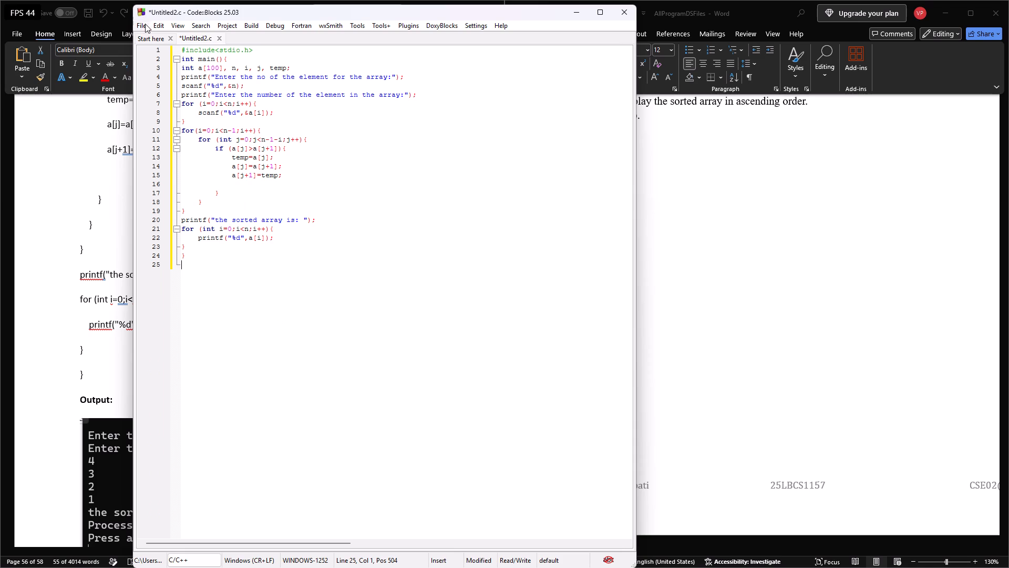
key("ctrl+s")
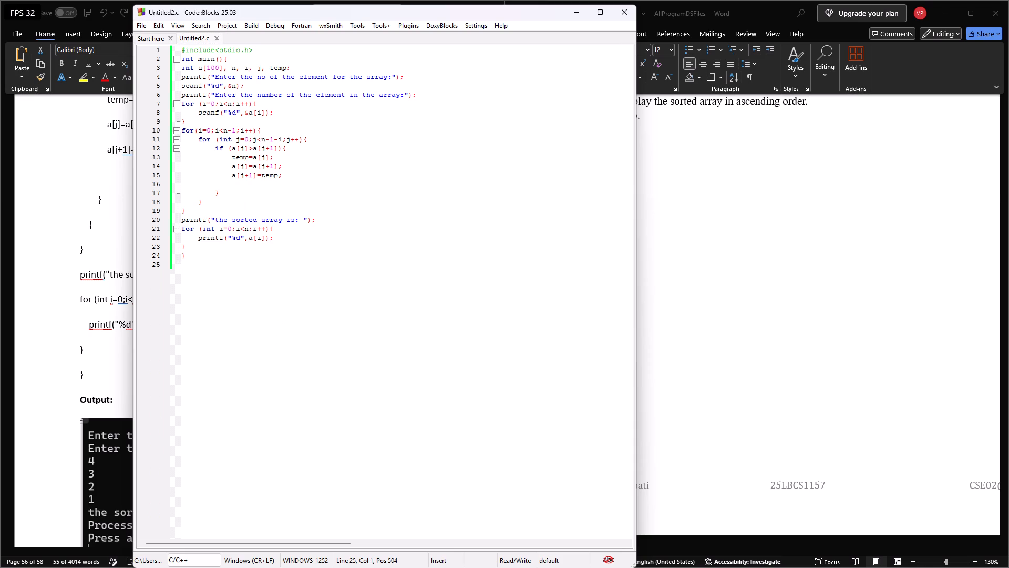
left_click(250, 28)
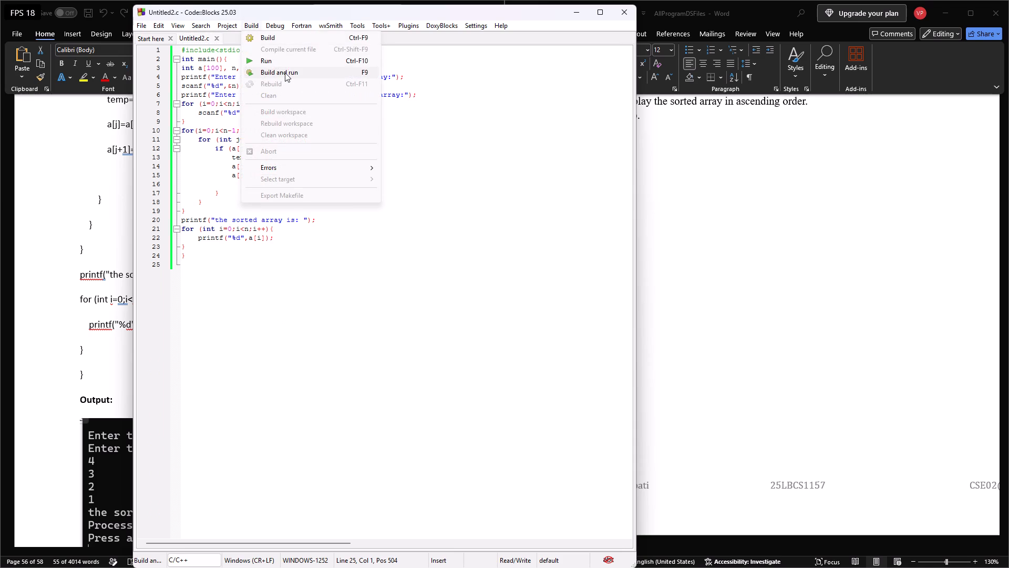
left_click(285, 73)
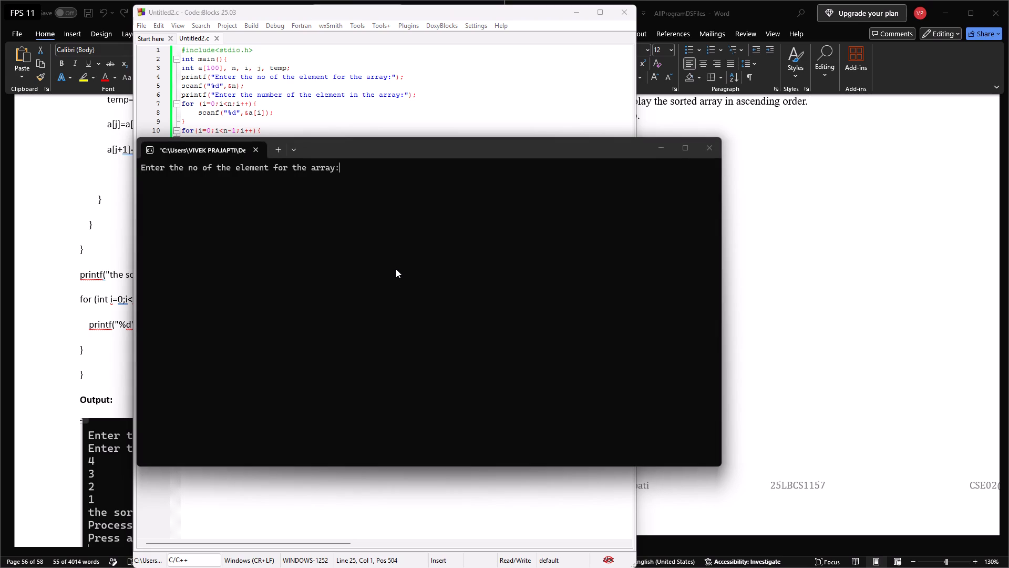
key("5")
key("Return")
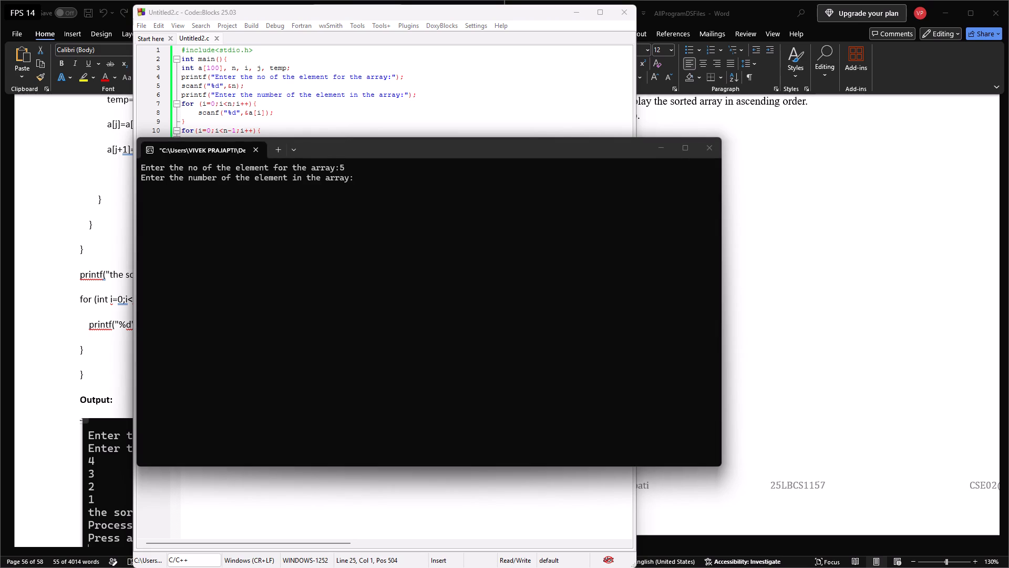
type("10 30 20 50")
key("space")
type("40")
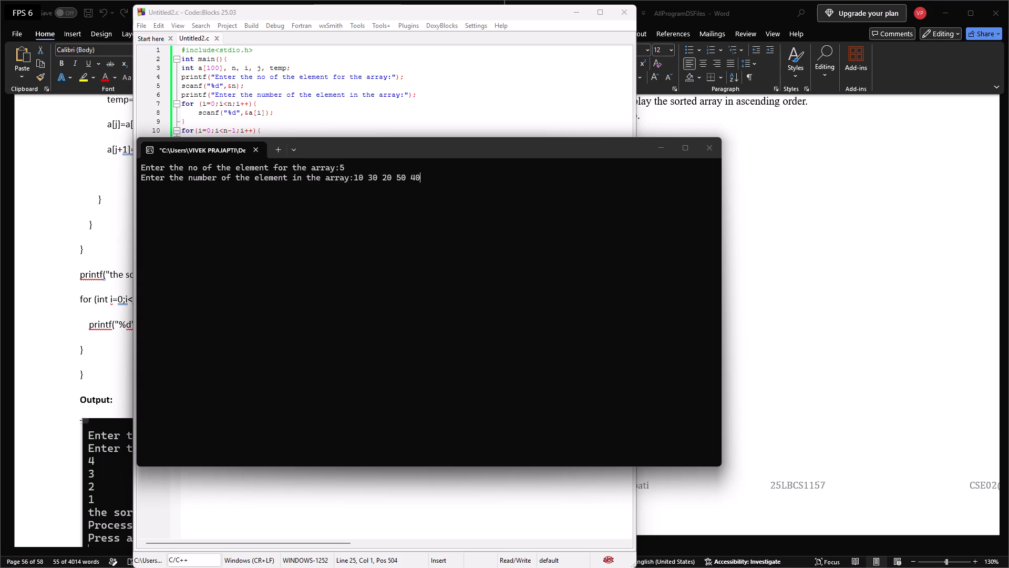
key("Return")
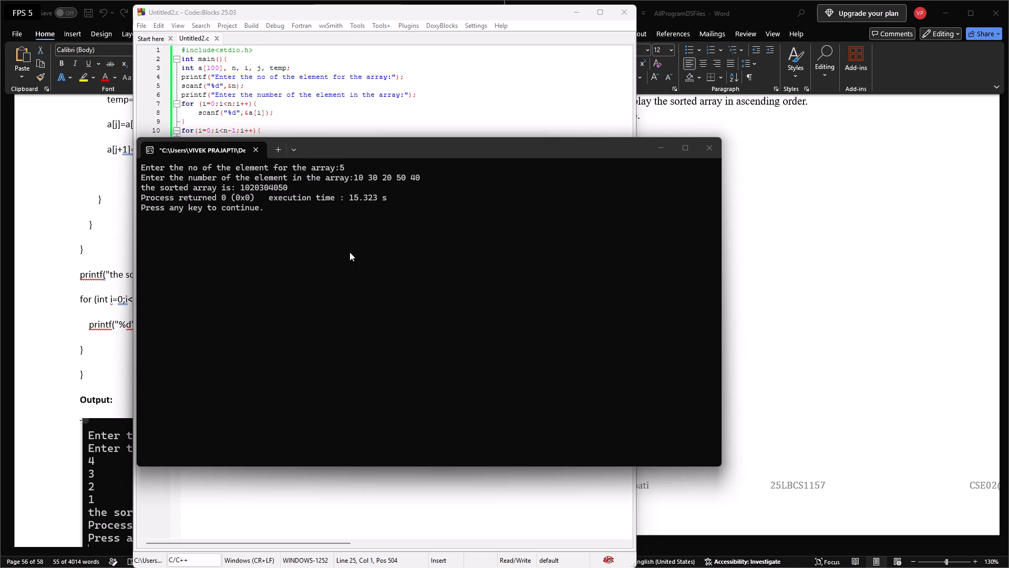
left_click(703, 149)
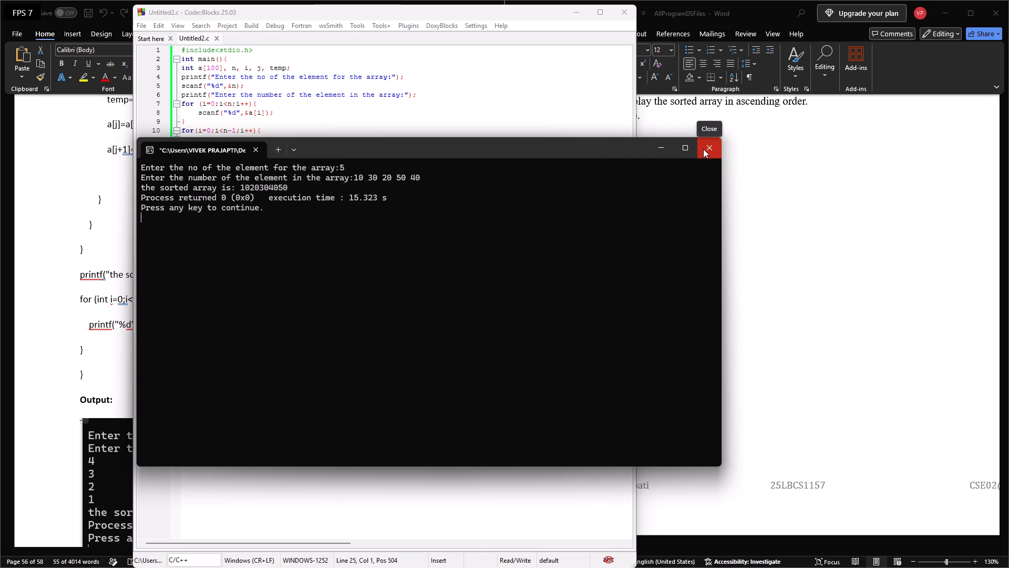
Add a space after %d in the printf of the final output loop and save the file.
scroll(252, 289, "up", 1, "ctrl")
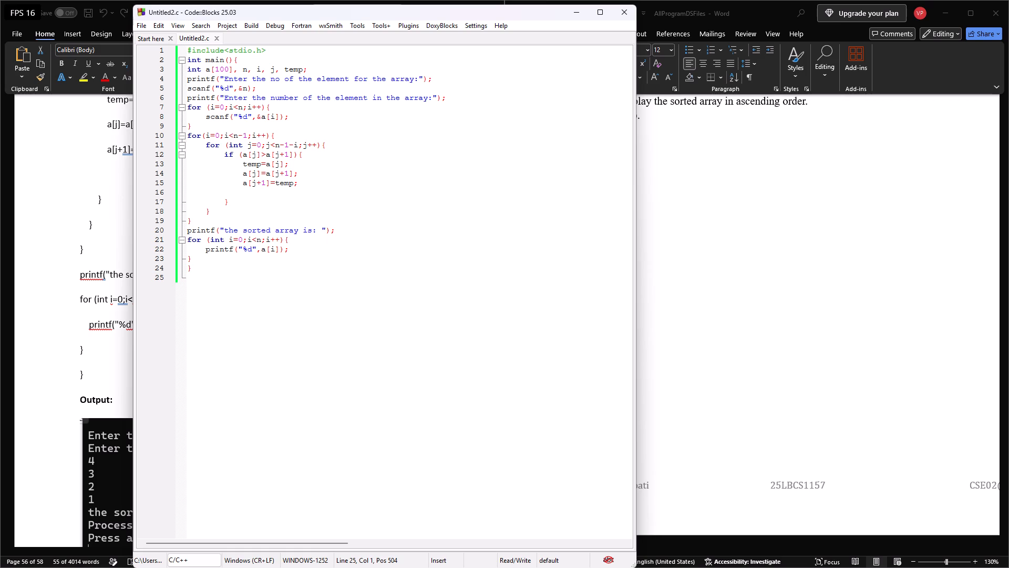
left_click(252, 249)
key("space")
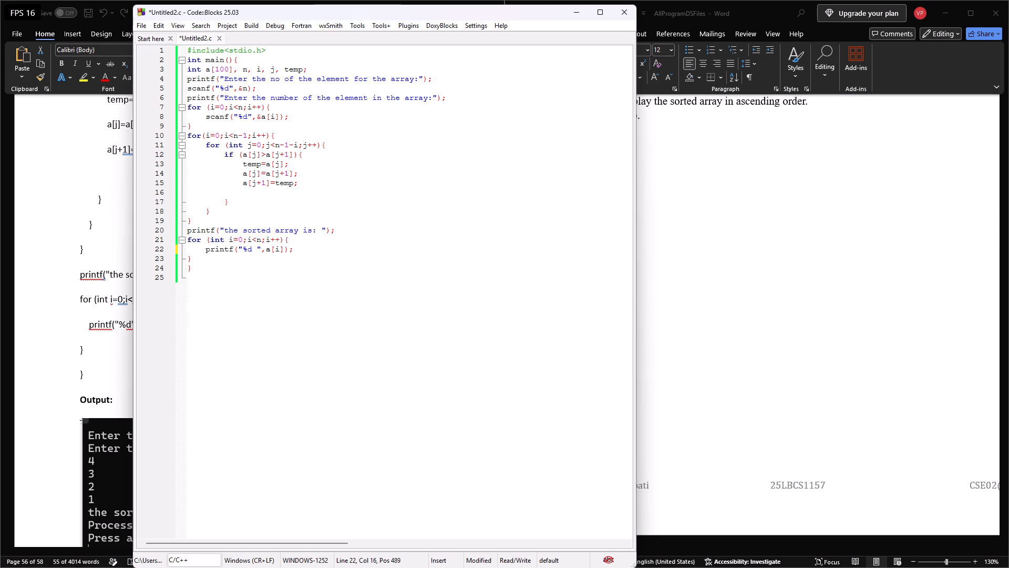
key("ctrl+s")
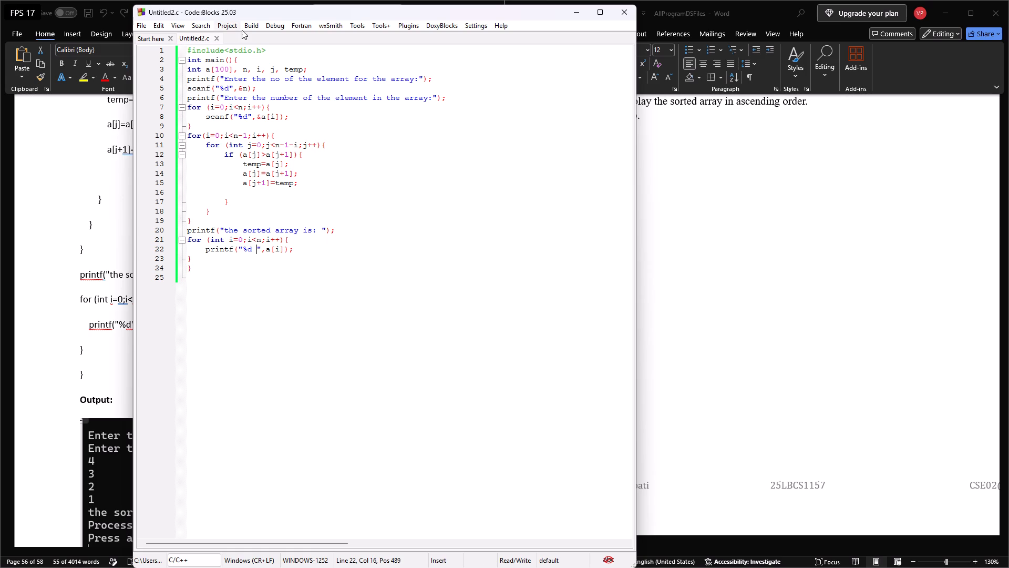
left_click(248, 27)
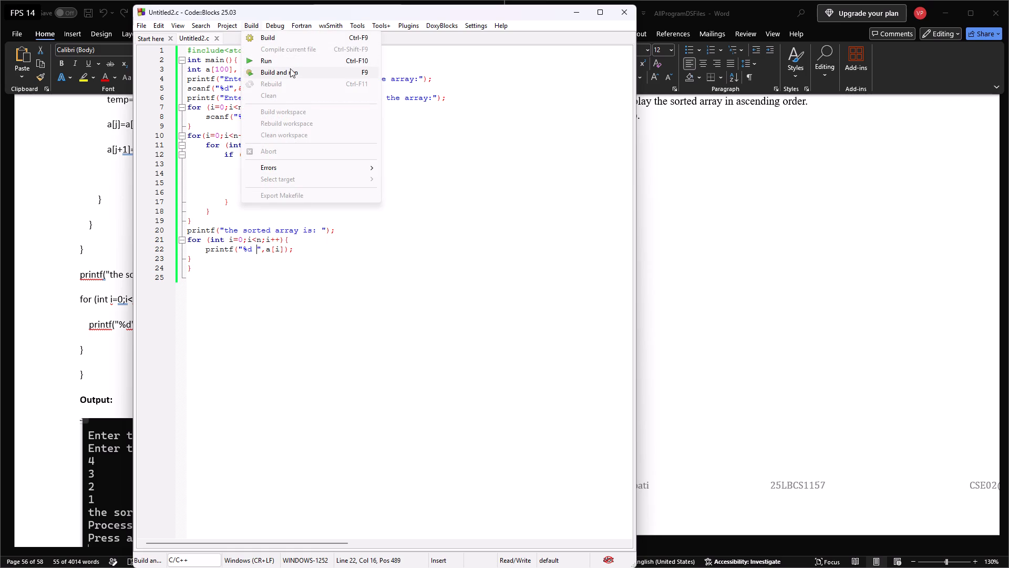
left_click(474, 151)
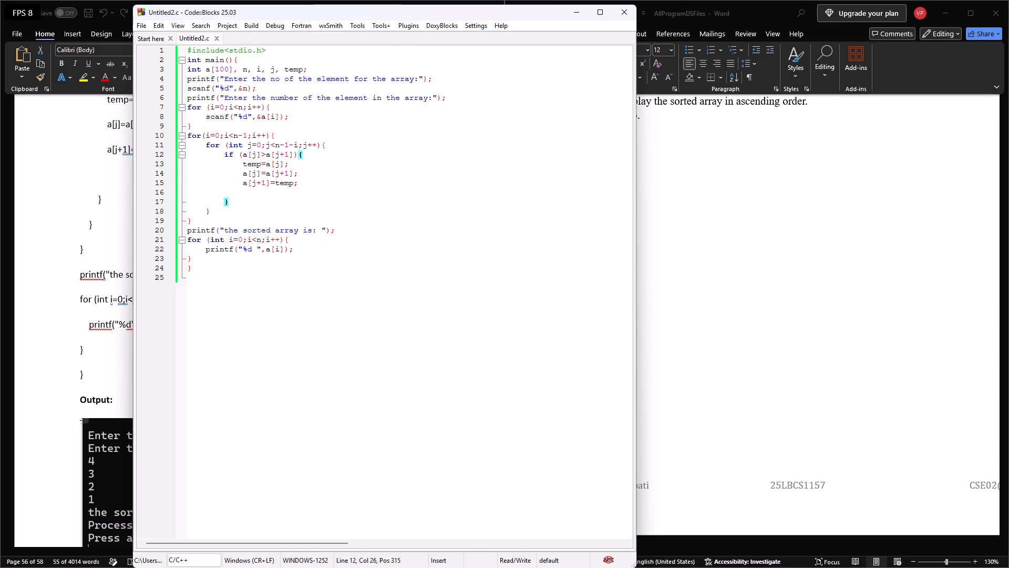
Shorten the second input prompt to "Enter the element in the array:" and save the file.
left_click(335, 97)
key("BackSpace")
key("BackSpace")
key("BackSpace")
key("BackSpace")
key("BackSpace")
key("BackSpace")
key("BackSpace")
key("BackSpace")
key("BackSpace")
key("BackSpace")
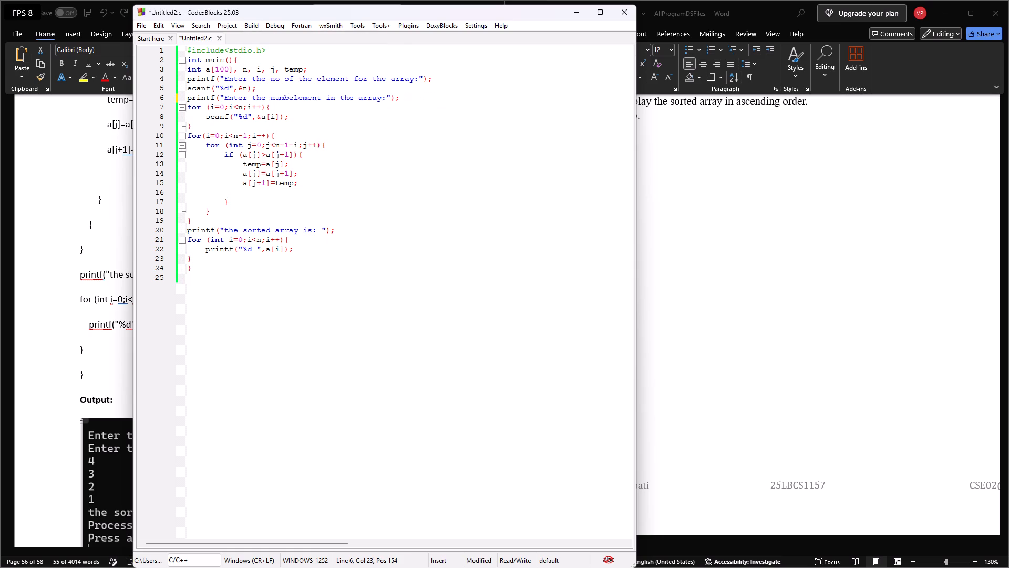
key("BackSpace")
key("BackSpace")
key("BackSpace")
key("BackSpace")
key("ctrl+s")
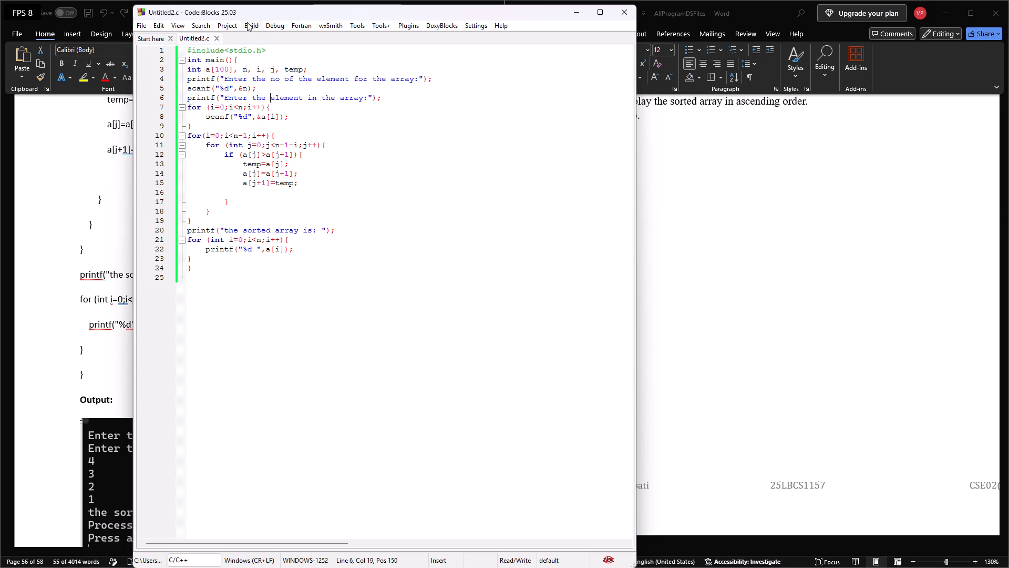
left_click(247, 22)
left_click(293, 73)
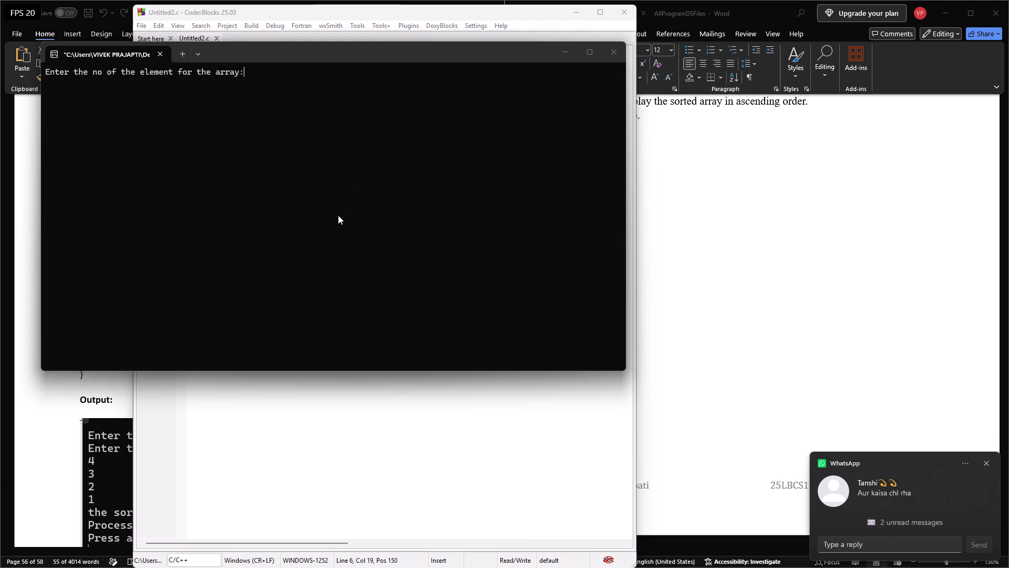
key("5")
key("Return")
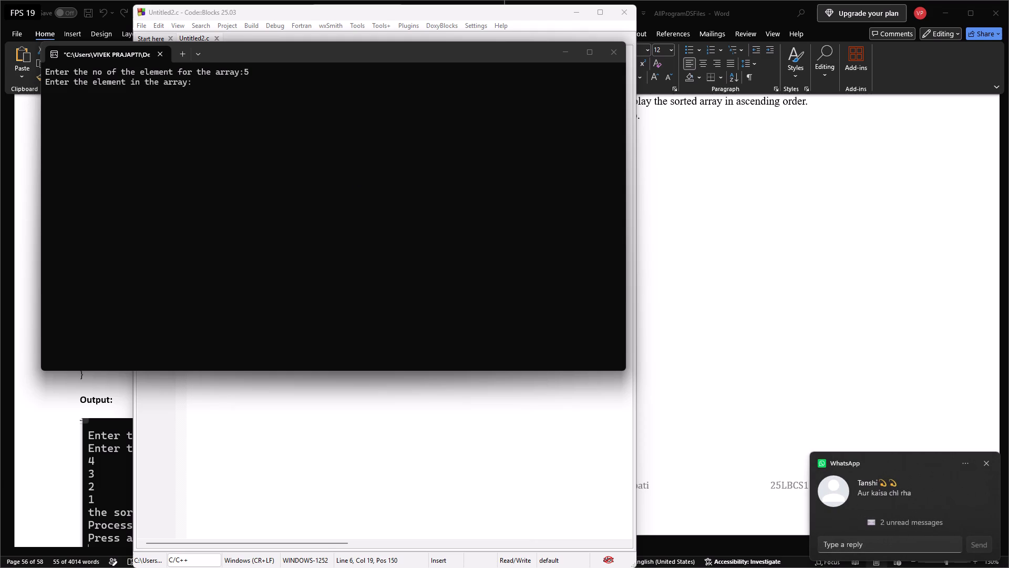
type("10")
key("space")
type("30 20 4")
key("BackSpace")
type("50 40")
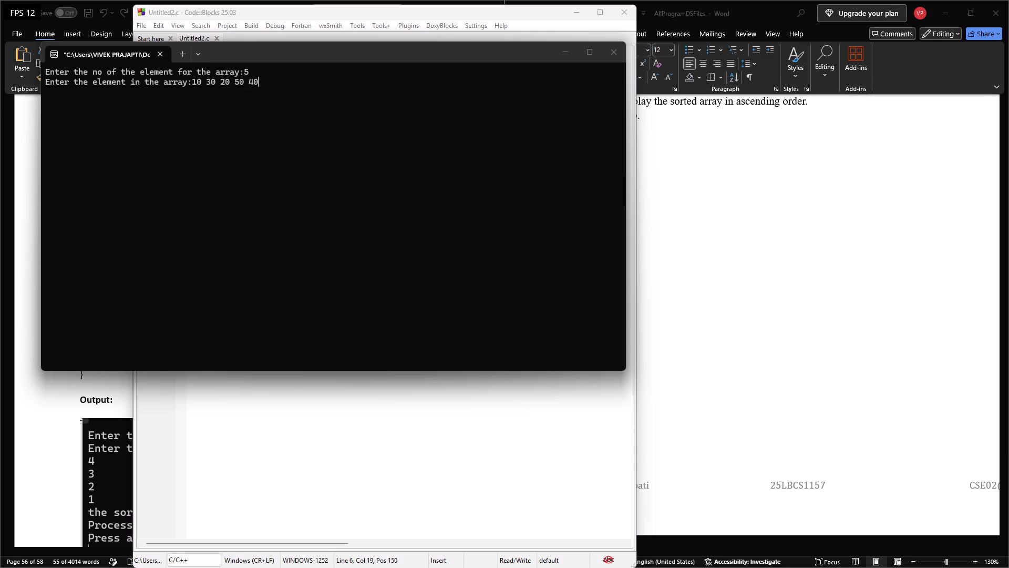
key("Return")
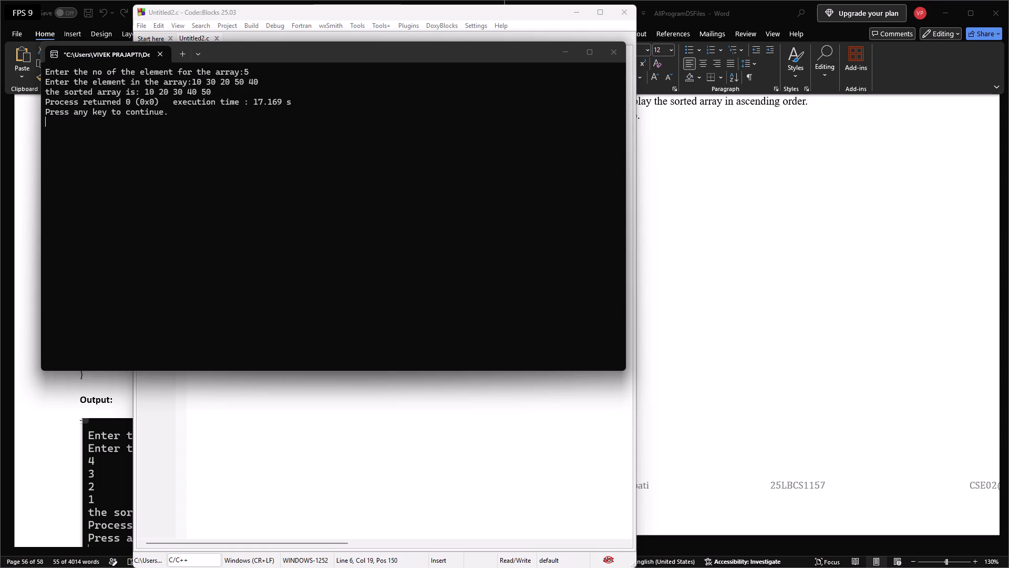
Capture a screen snip of the console's two input lines and sorted array line, copy it, and close the console.
key("shift+super+s")
left_click_drag(283, 95, 45, 64)
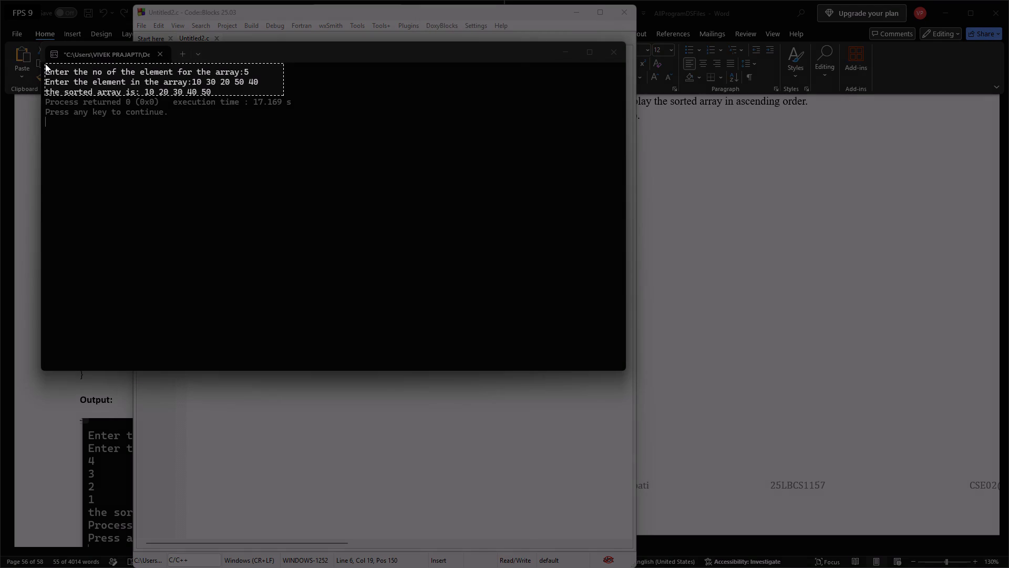
left_click_drag(45, 64, 39, 65)
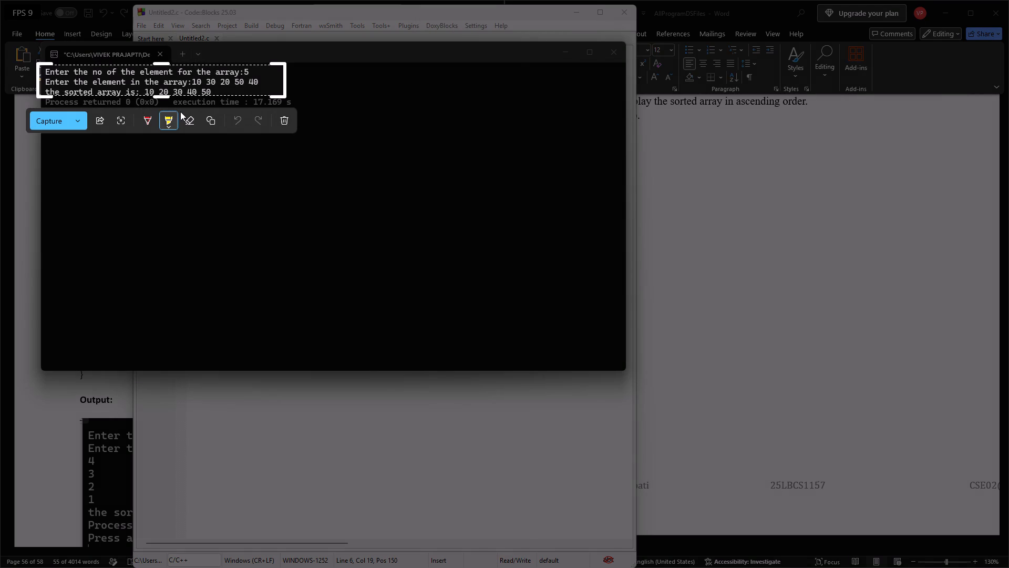
key("ctrl+c")
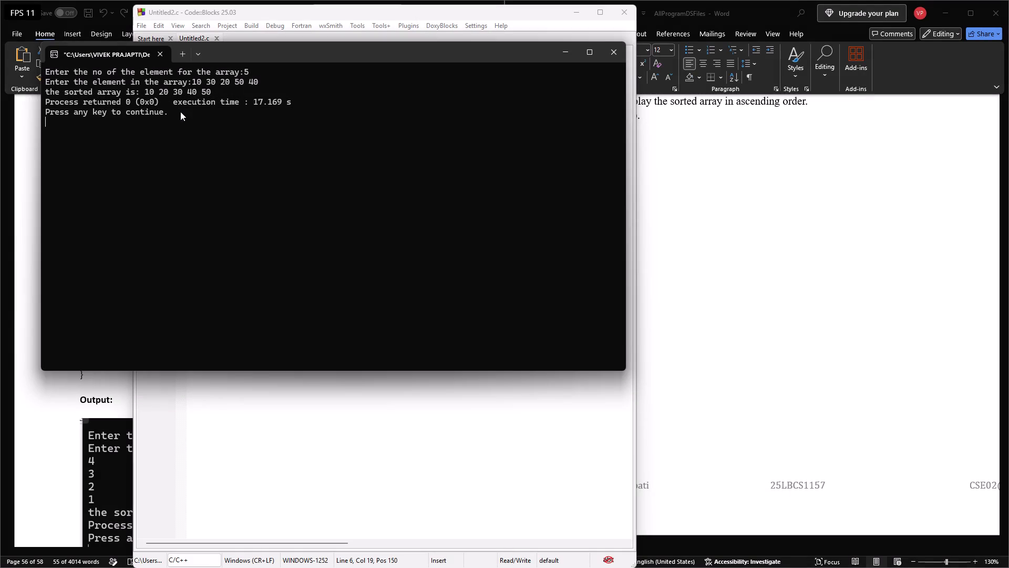
left_click(608, 50)
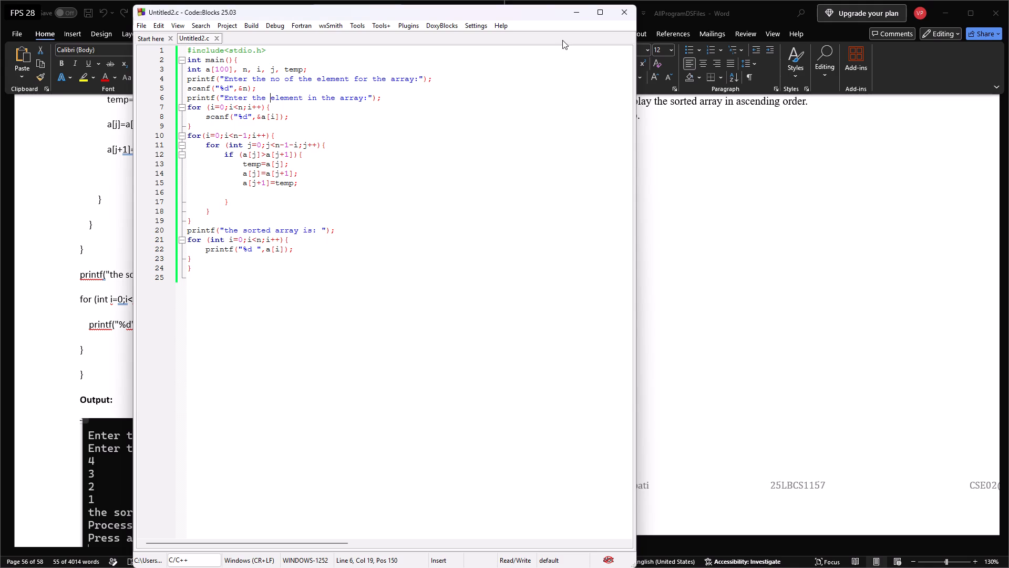
Back in the AllProgramDSFiles Word document, add the heading "OUTPUT:" below "CODE:" and paste the console screenshot under it.
left_click(579, 11)
left_click(678, 221)
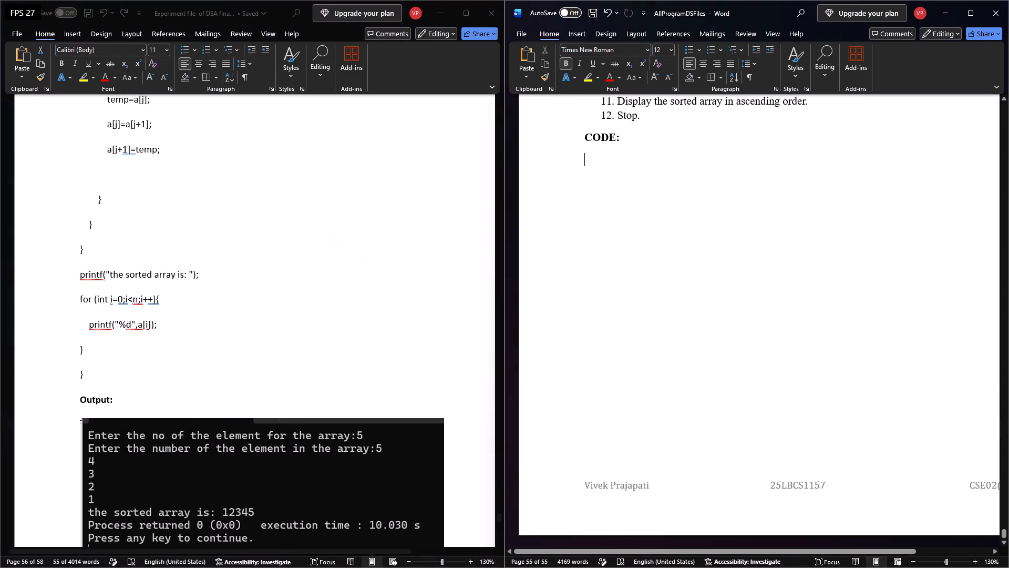
type("OUTPUT:")
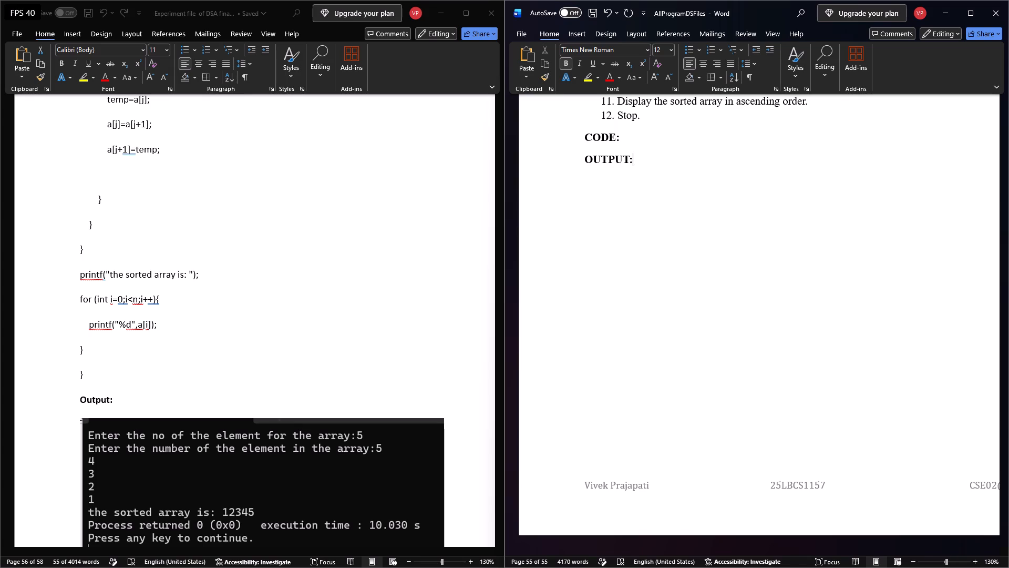
key("Return")
key("ctrl+v")
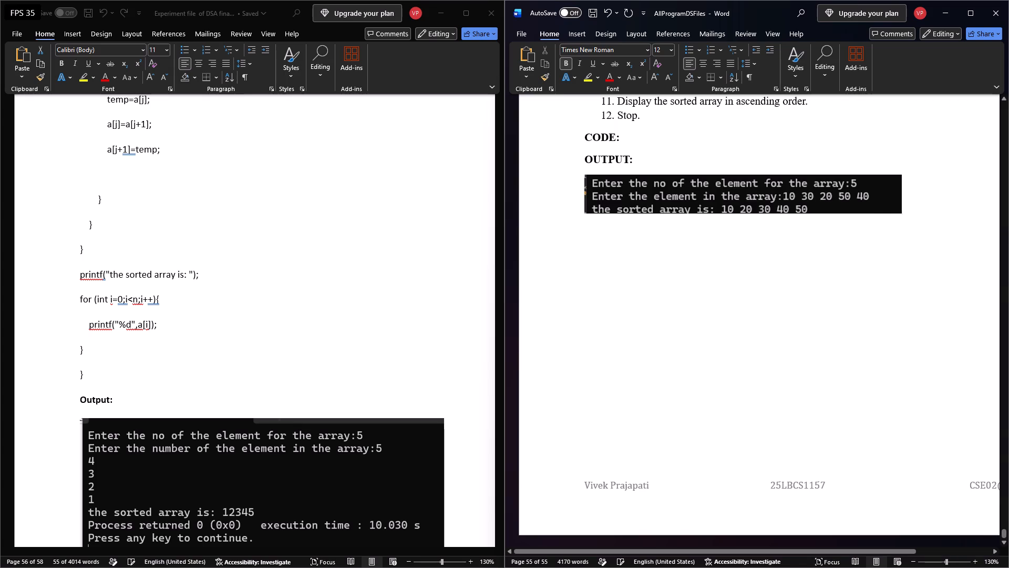
Add a blank line below "CODE:" in AllProgramDSFiles, try pasting the reference file's bubble sort code there, and delete the pasted picture.
left_click(694, 138)
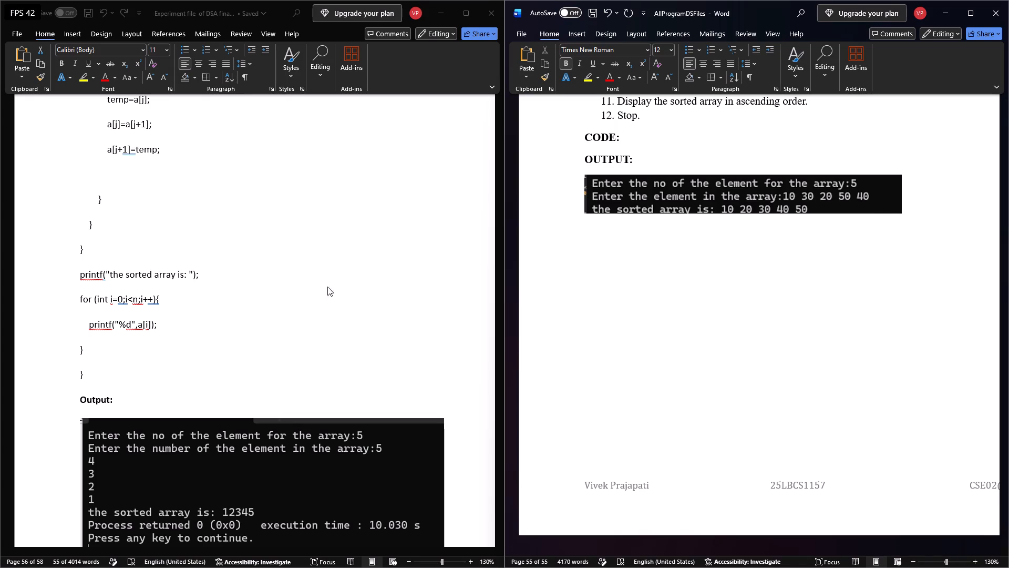
double_click(173, 381)
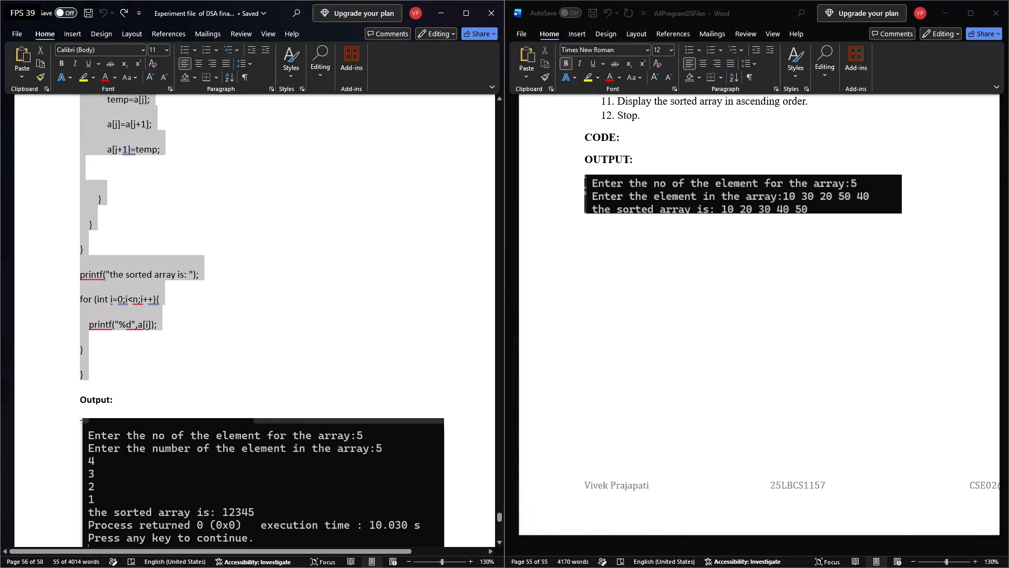
key("ctrl+c")
scroll(173, 381, "up", 1)
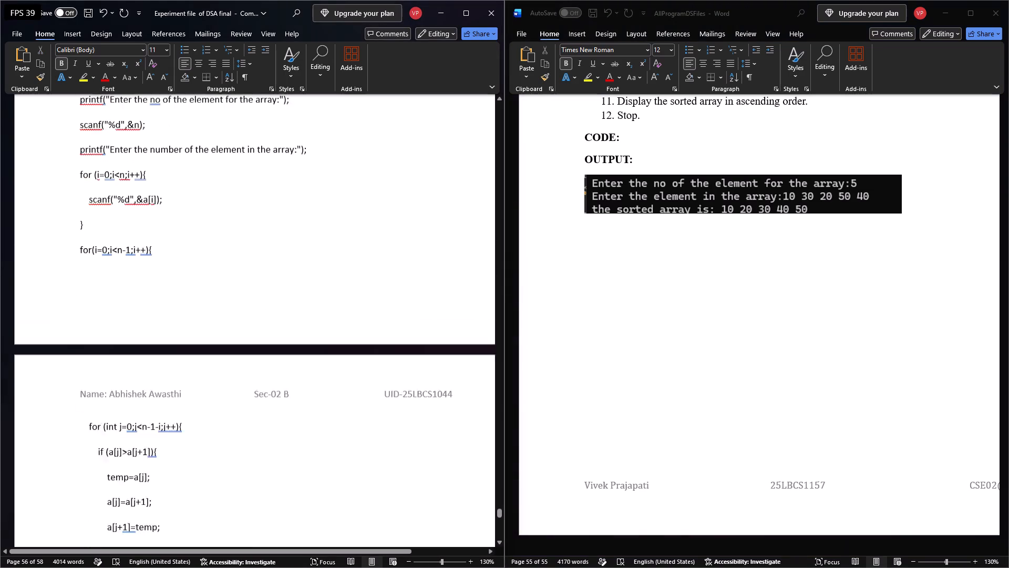
scroll(173, 381, "up", 1)
left_click(635, 140)
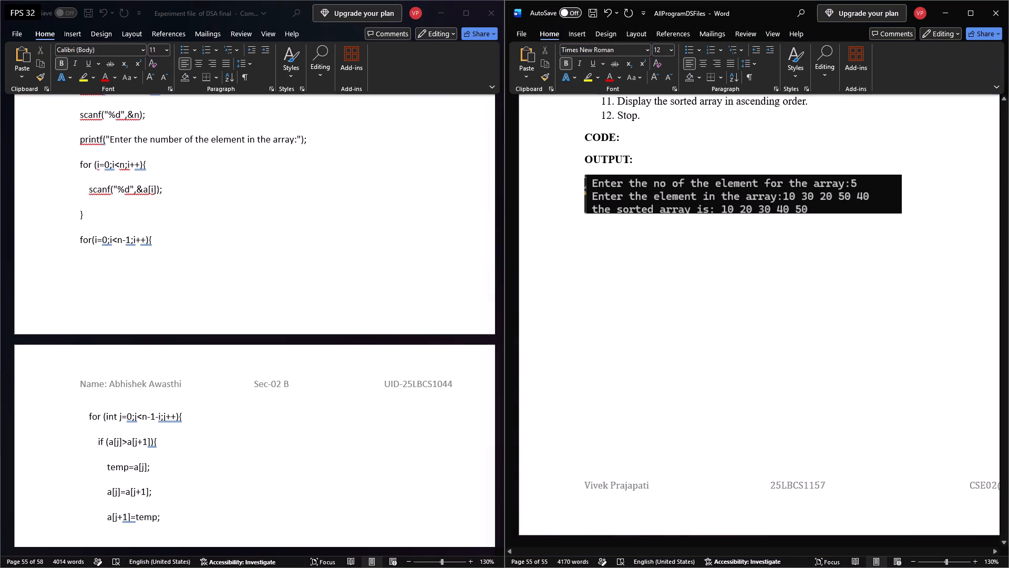
key("Return")
key("ctrl+v")
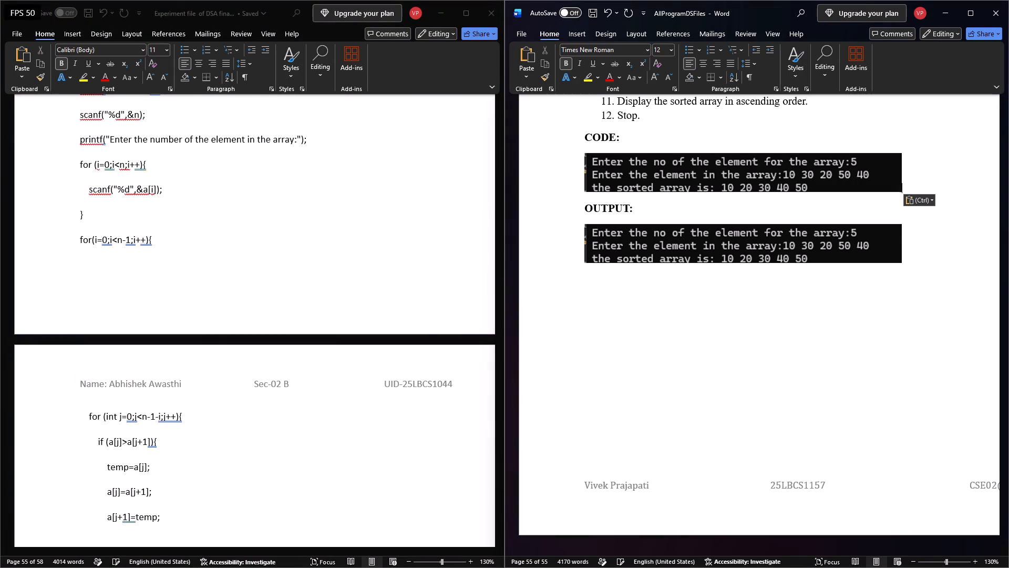
key("BackSpace")
key("BackSpace")
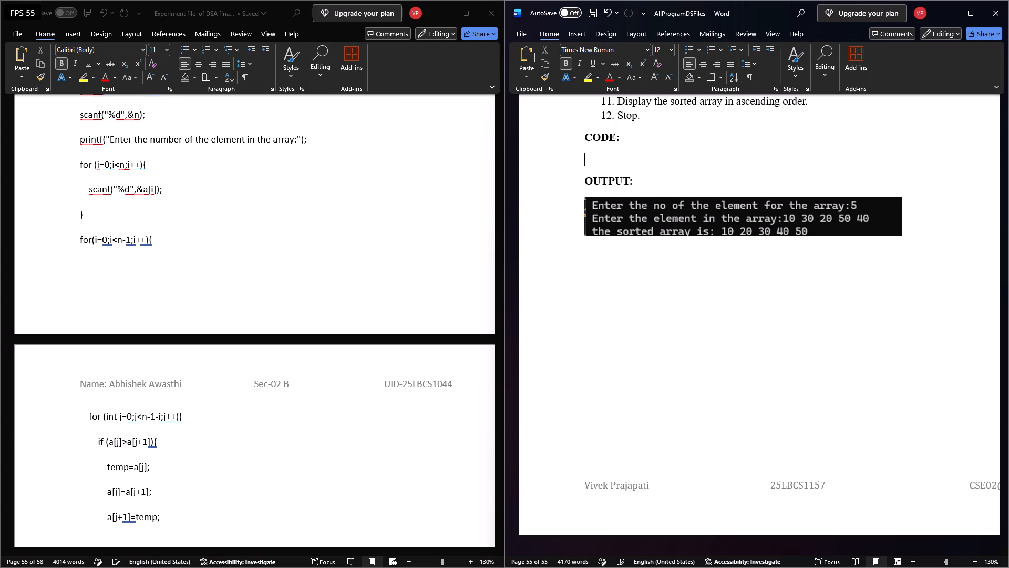
Copy the bubble sort C program from "#include<stdio.h>" through its final closing brace in the reference experiment file and paste it below "CODE:".
scroll(287, 291, "down", 2)
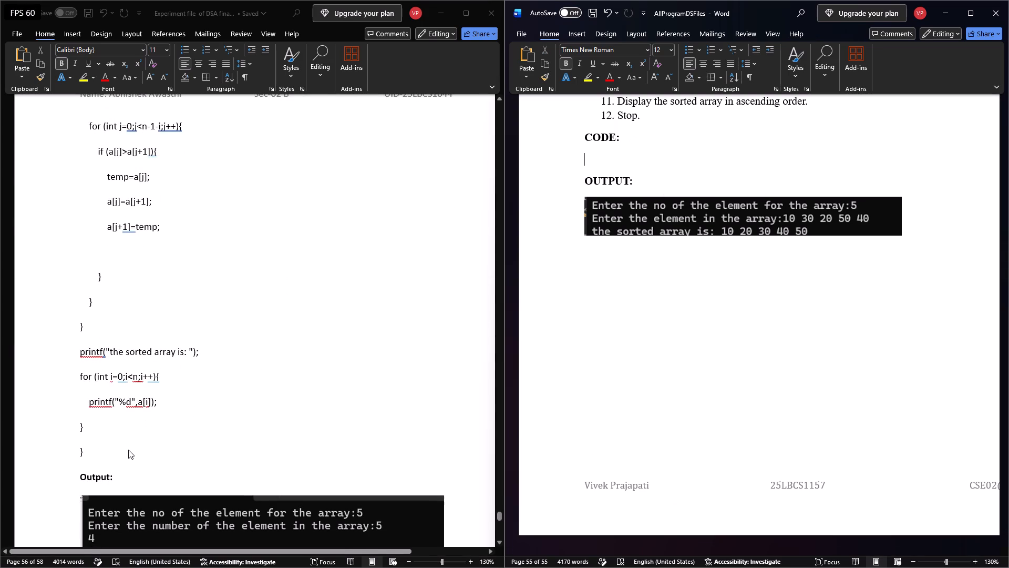
left_click(127, 451)
left_click(127, 451)
left_click_drag(127, 451, 126, 445)
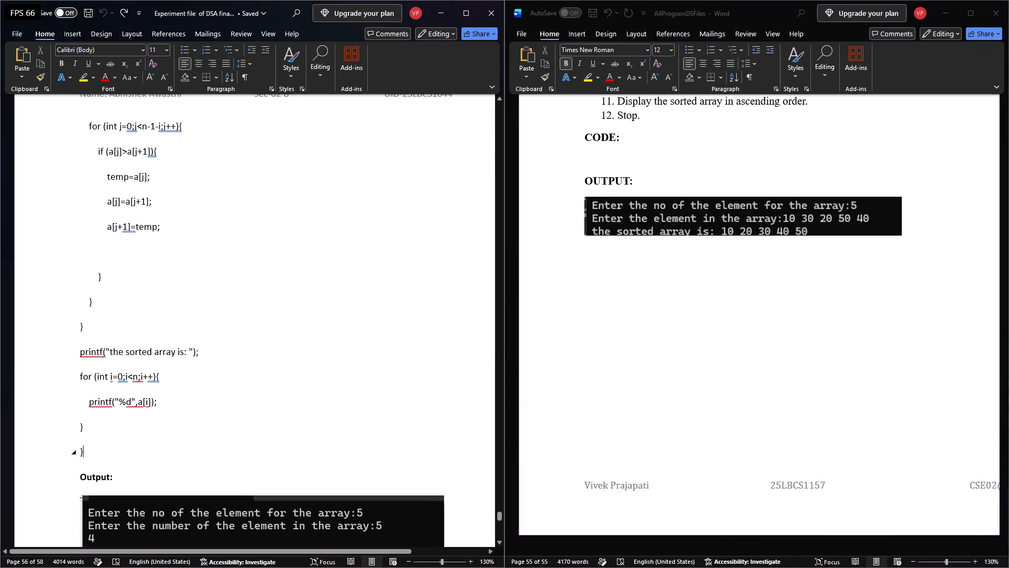
left_click_drag(126, 445, 102, 158)
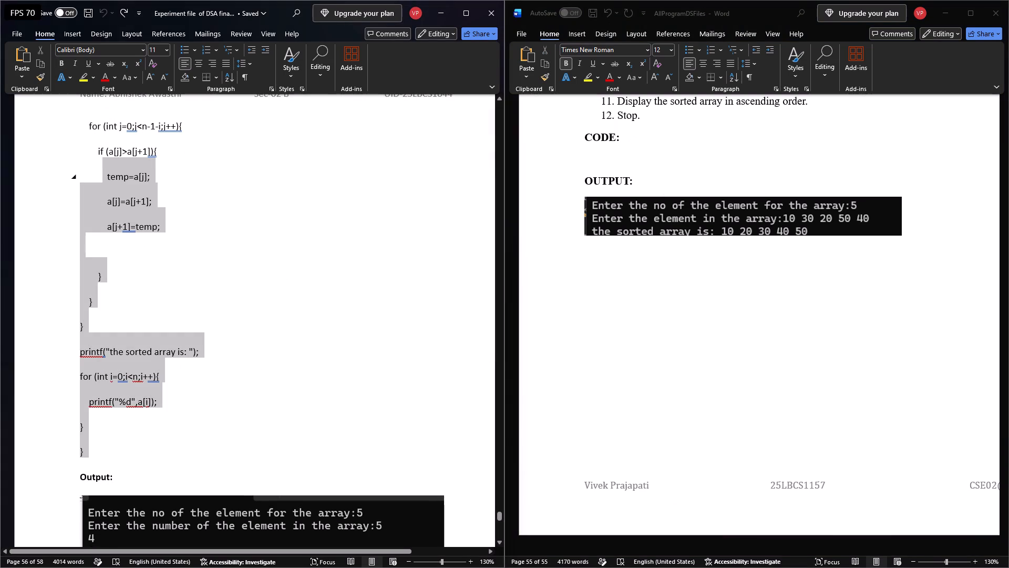
left_click_drag(102, 158, 94, 87)
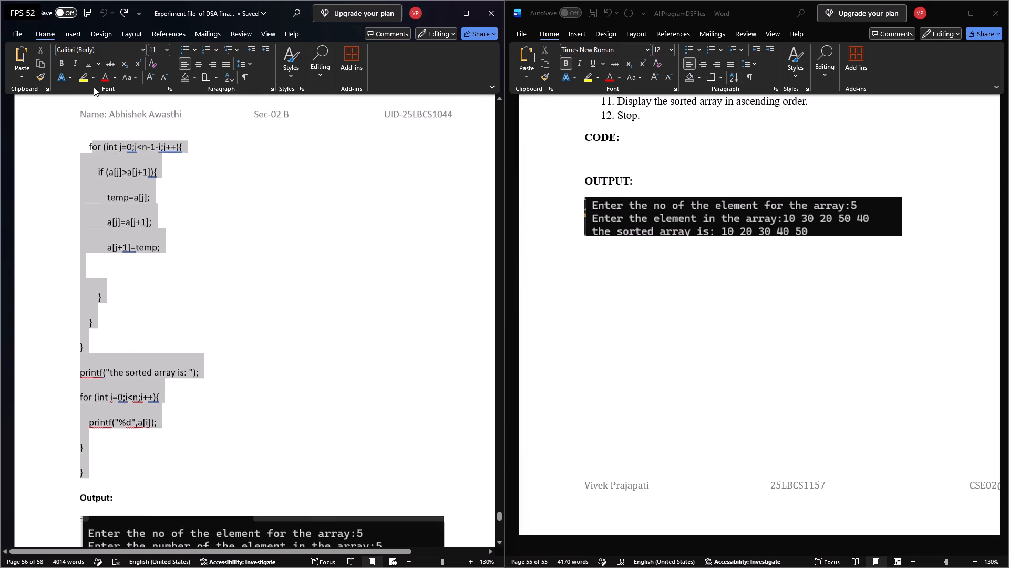
left_click_drag(94, 87, 87, 163)
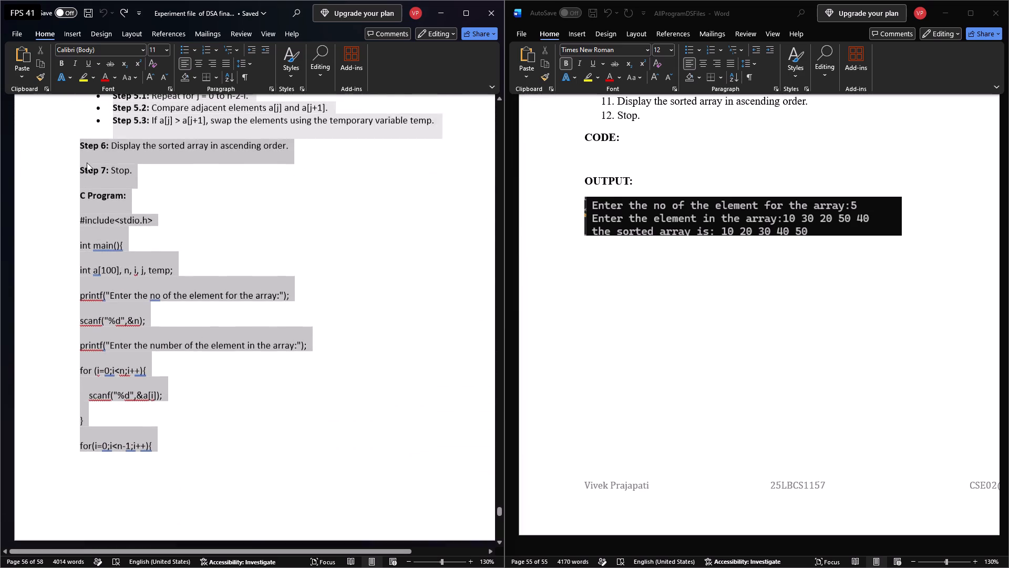
left_click_drag(87, 163, 79, 219)
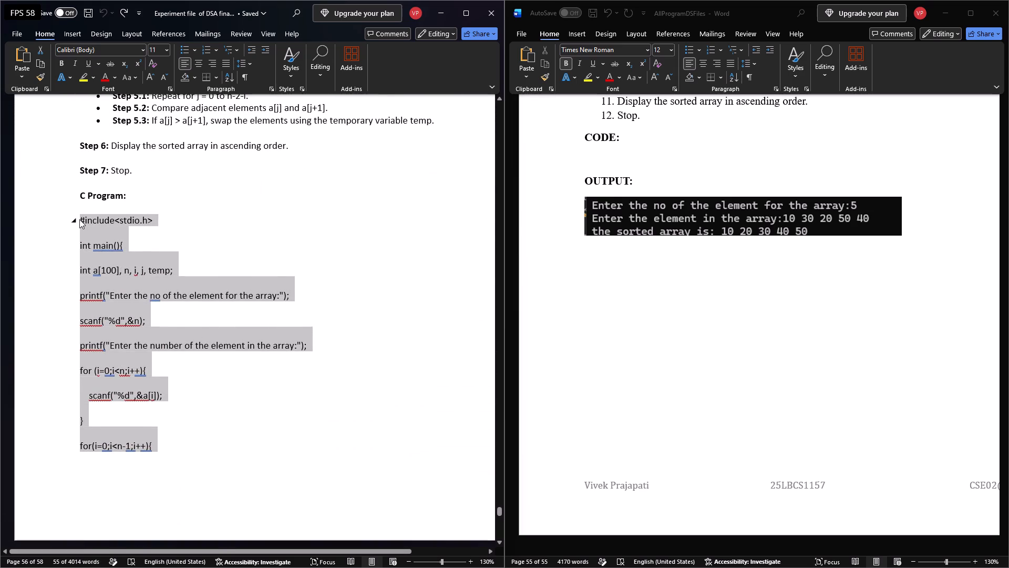
key("ctrl+c")
scroll(79, 219, "down", 7)
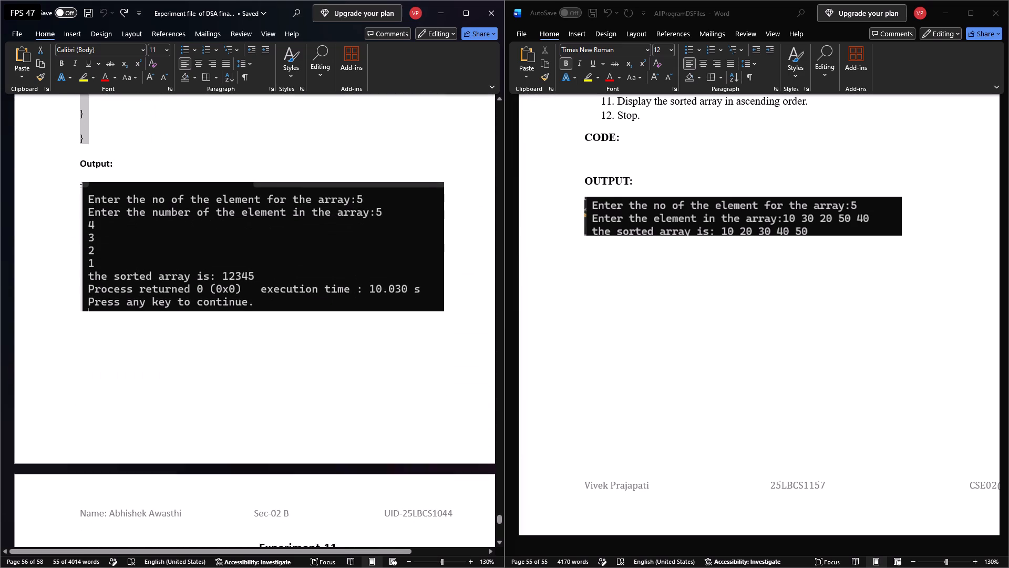
scroll(79, 219, "down", 1)
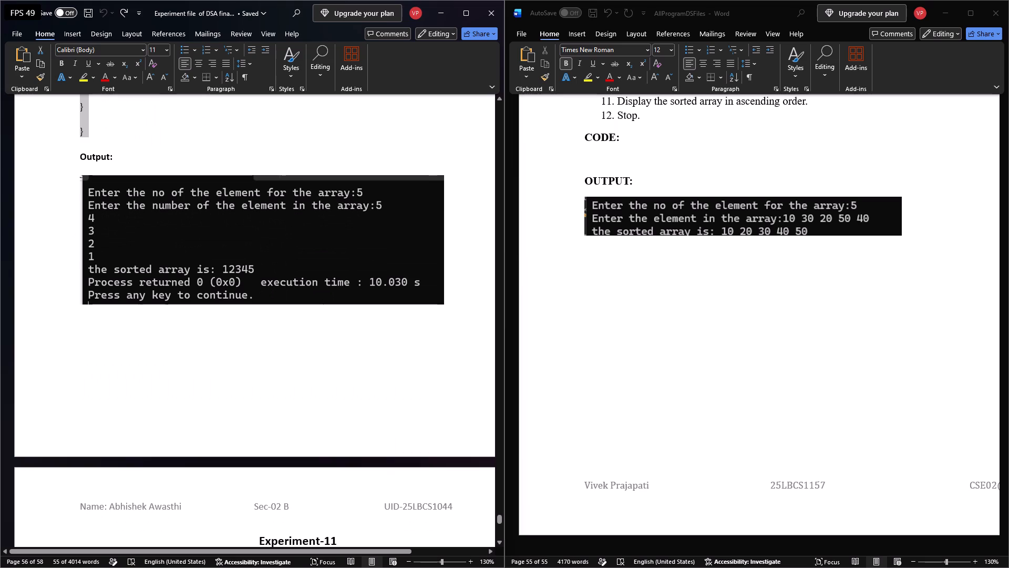
left_click(677, 152)
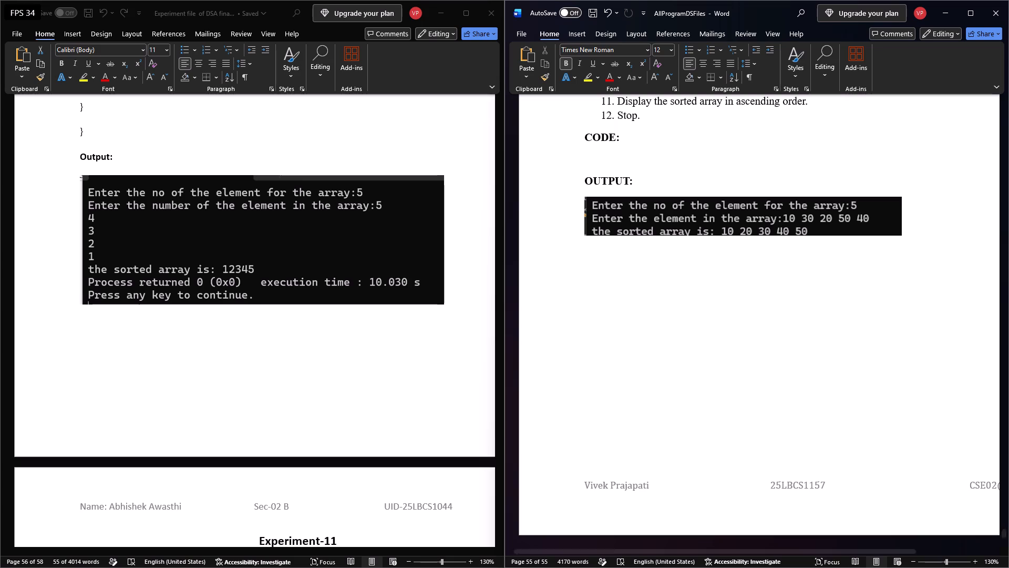
key("ctrl+v")
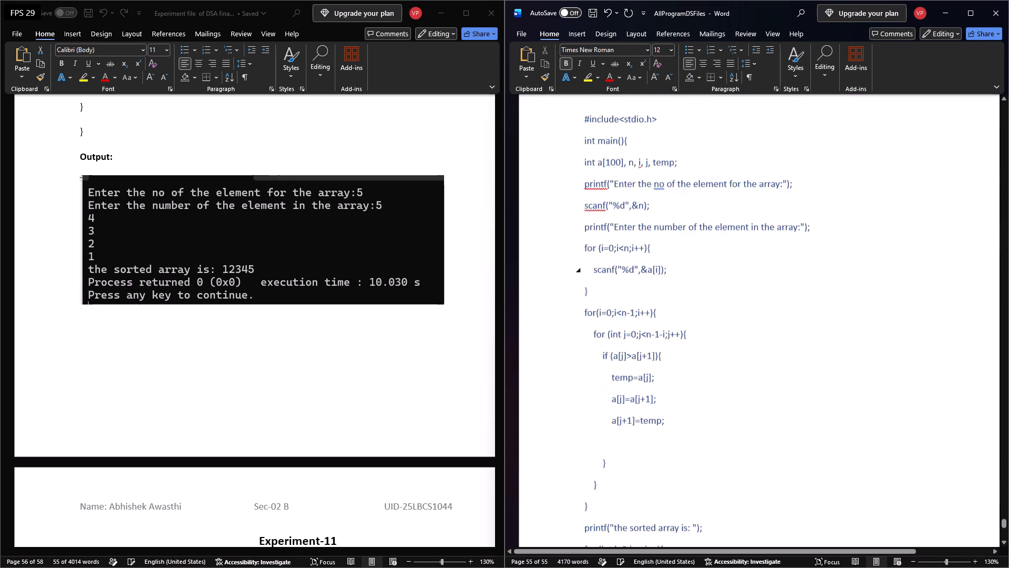
Clear the formatting of the entire pasted C program under "CODE:" and set its font to Times New Roman.
scroll(677, 152, "down", 1)
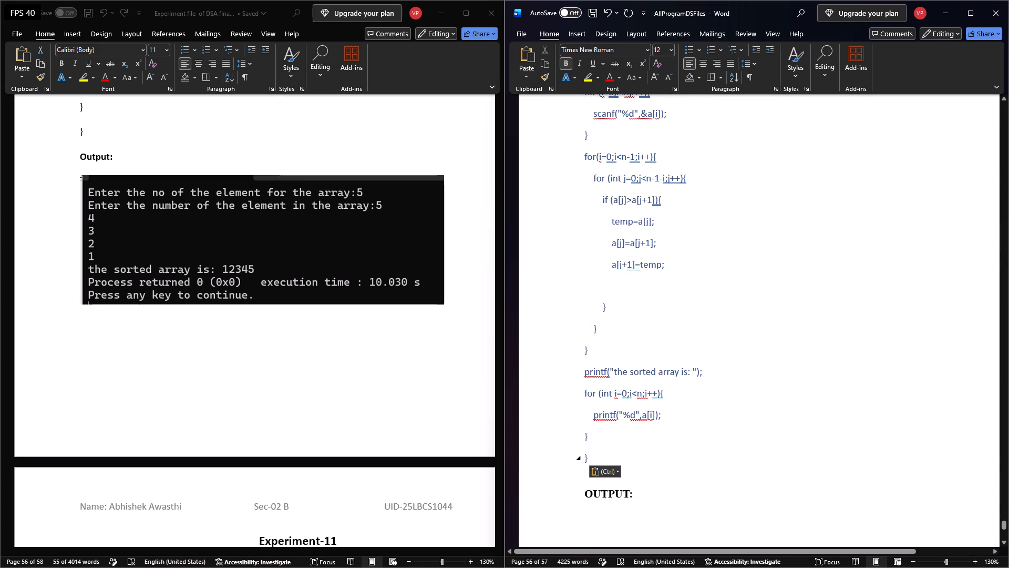
left_click_drag(614, 452, 586, 39)
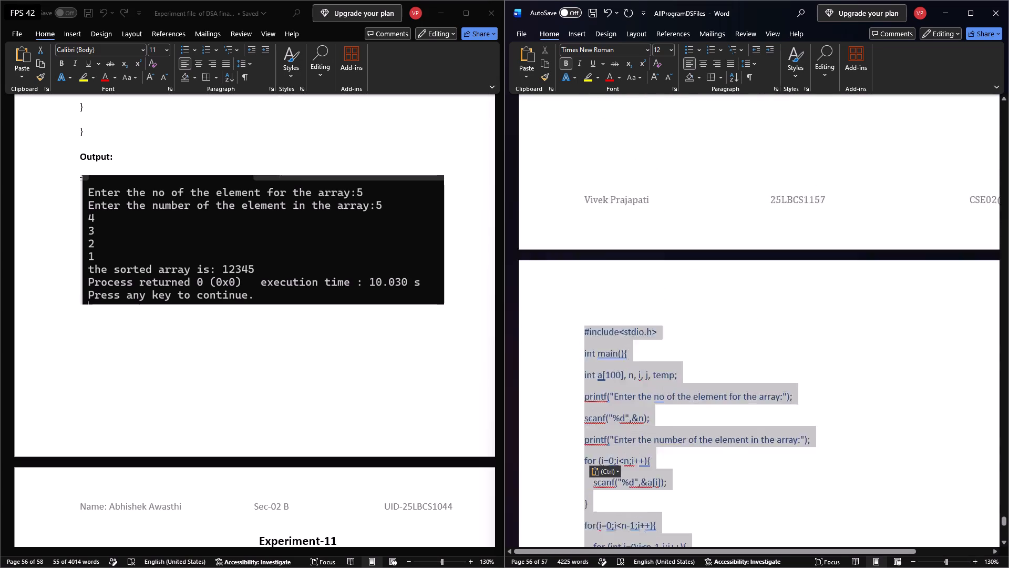
left_click_drag(586, 39, 602, 567)
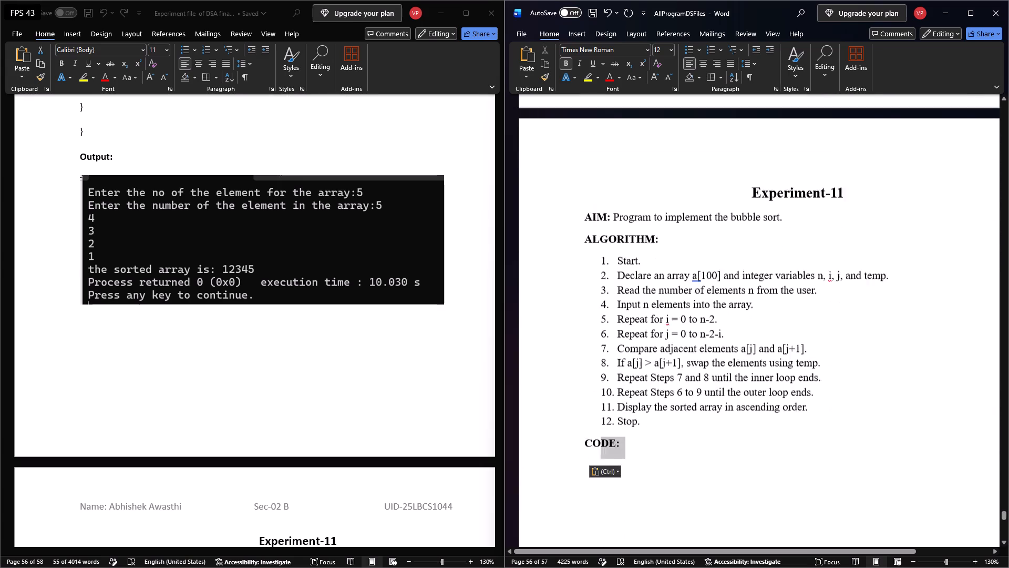
left_click_drag(602, 567, 620, 518)
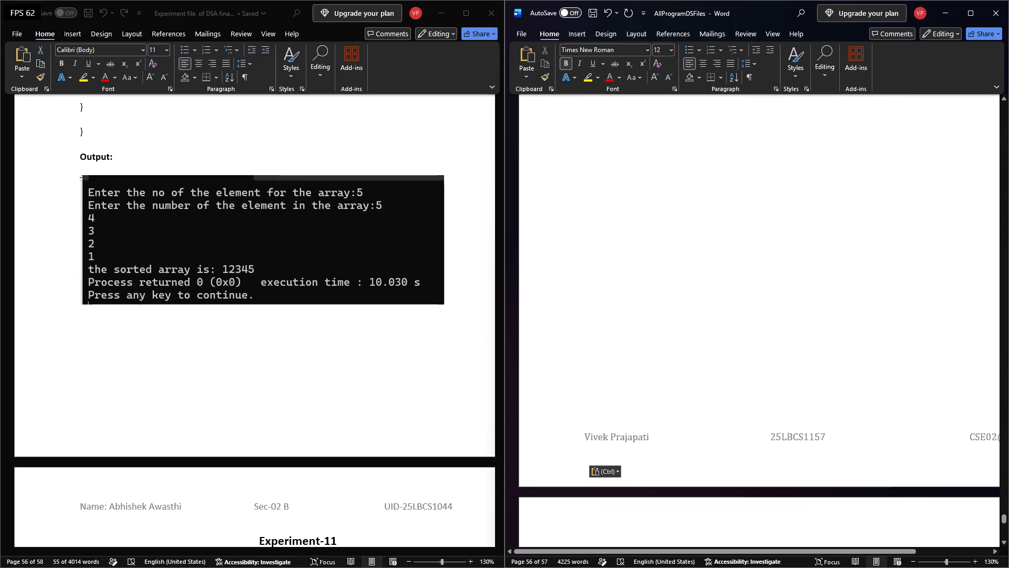
left_click_drag(620, 518, 571, 340)
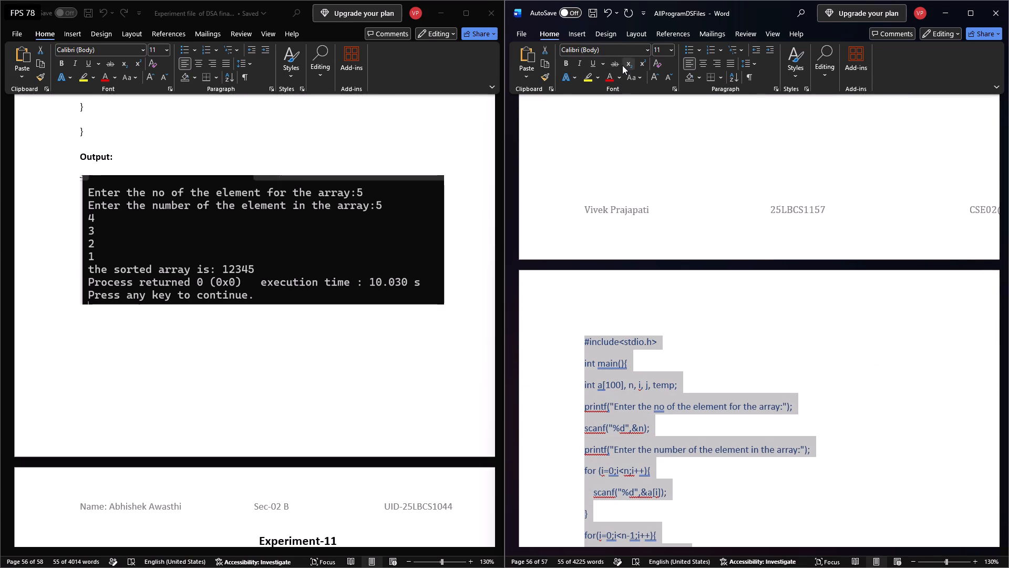
left_click(644, 50)
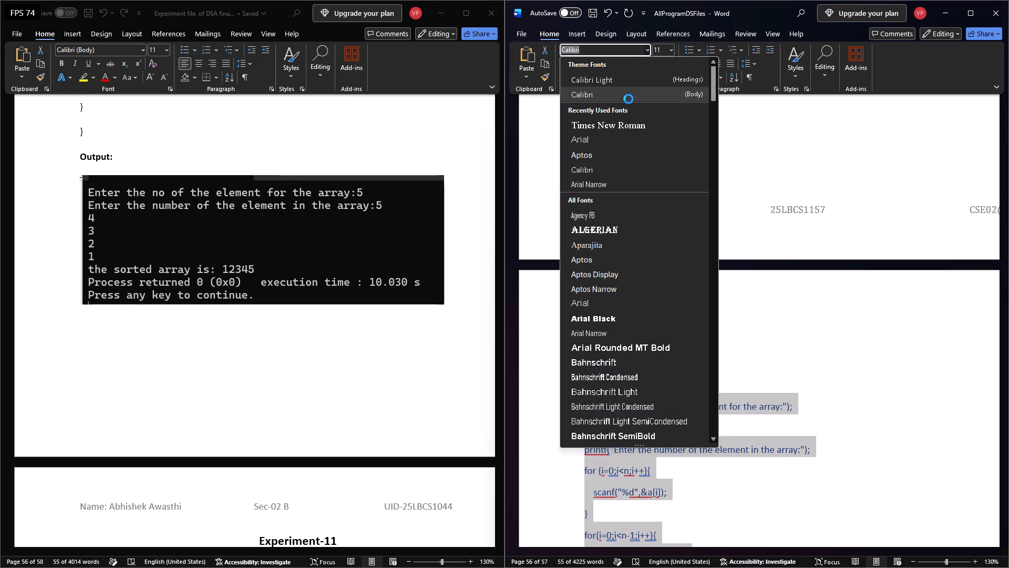
left_click(618, 130)
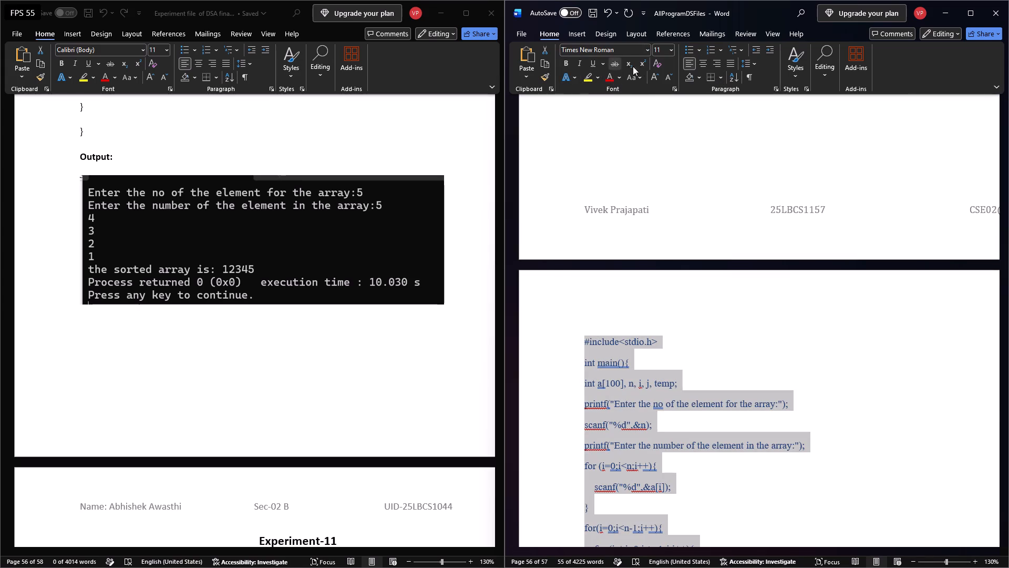
left_click(657, 61)
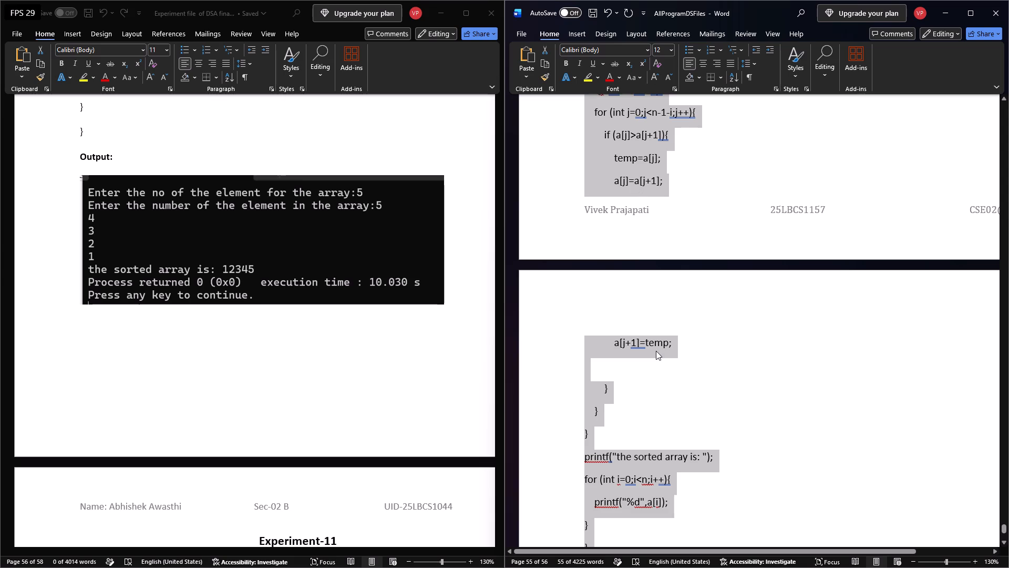
scroll(617, 177, "up", 3)
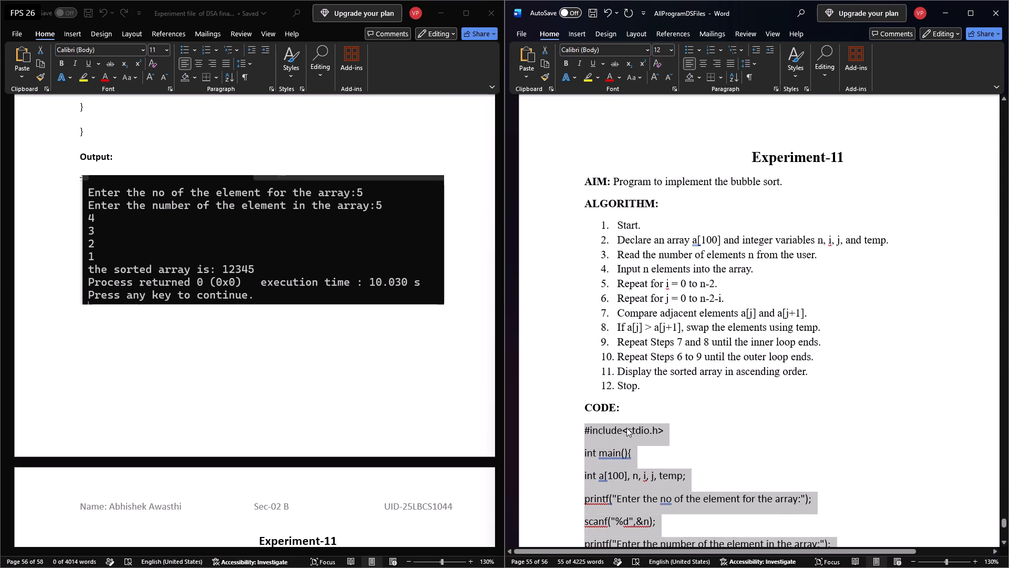
scroll(626, 428, "down", 3)
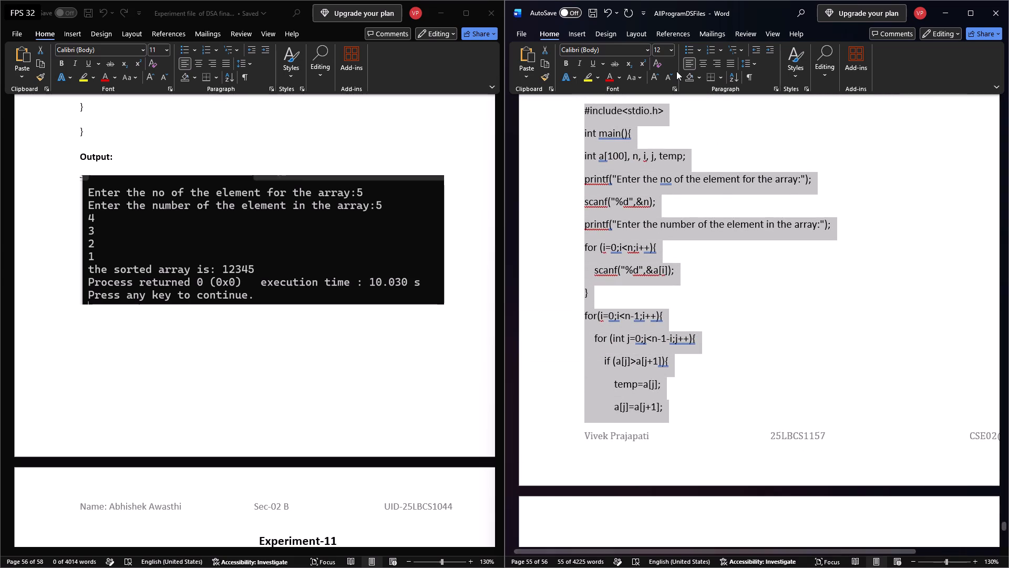
left_click(647, 51)
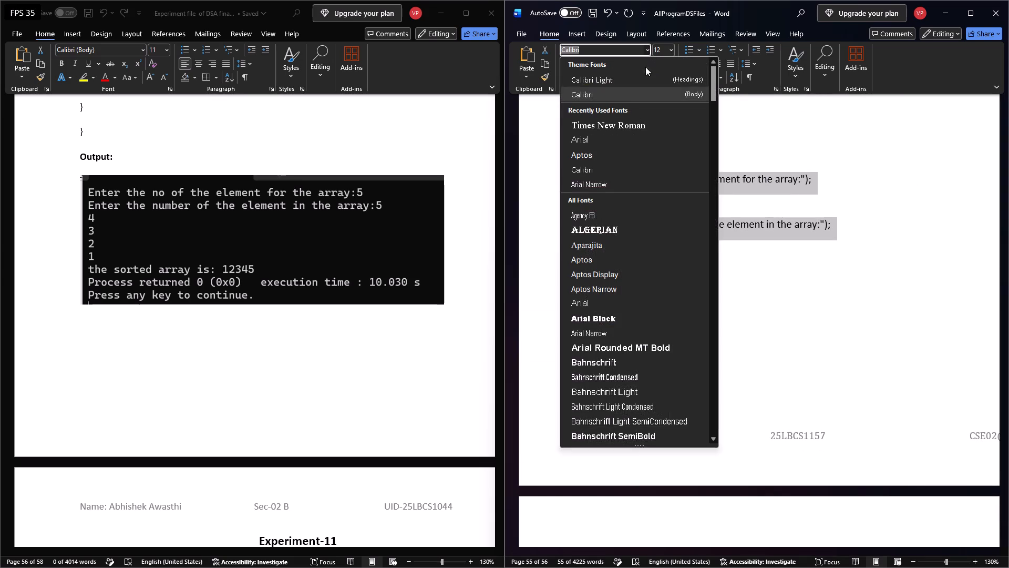
left_click(635, 127)
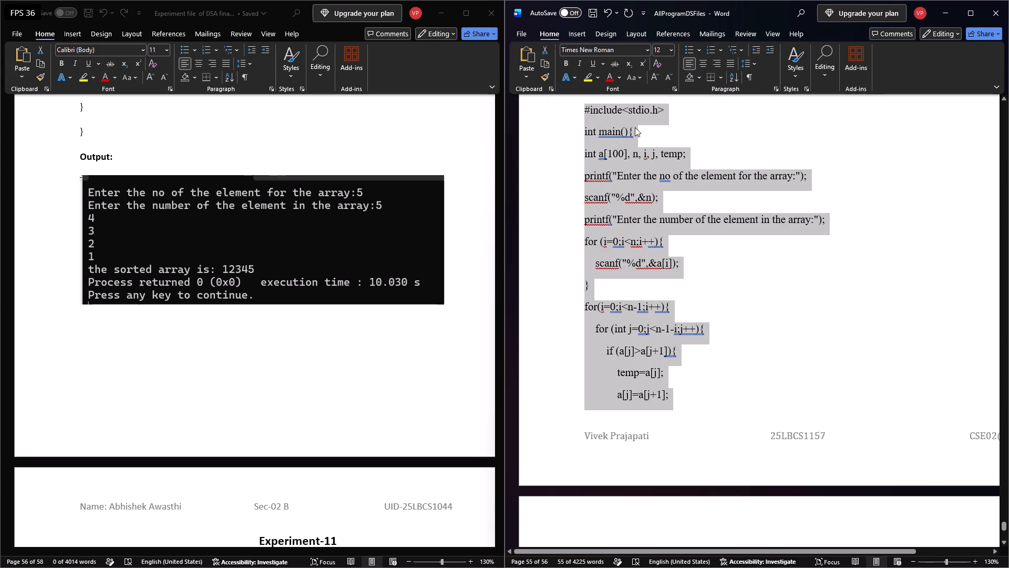
scroll(676, 312, "down", 4)
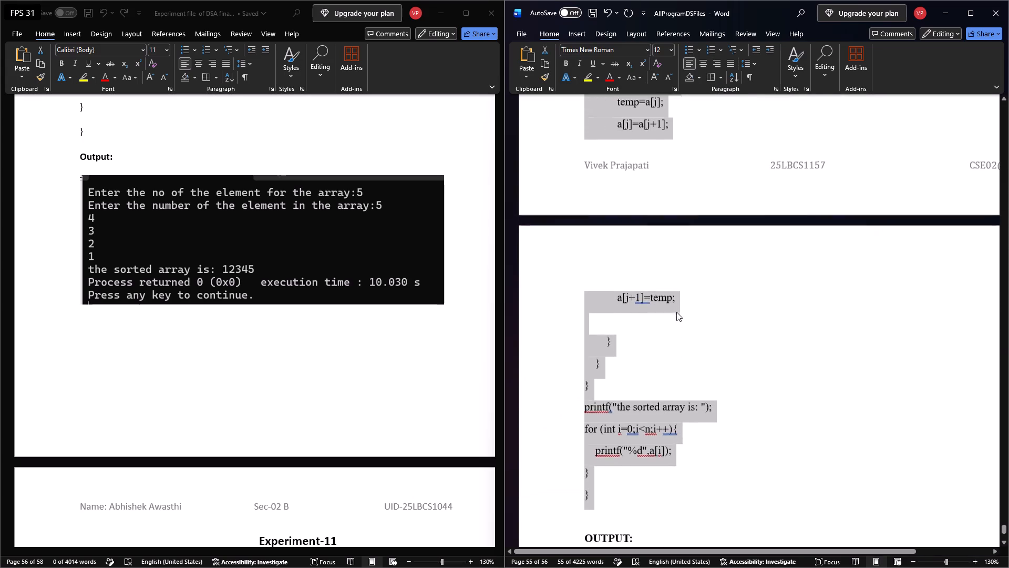
scroll(676, 312, "down", 2)
left_click(730, 207)
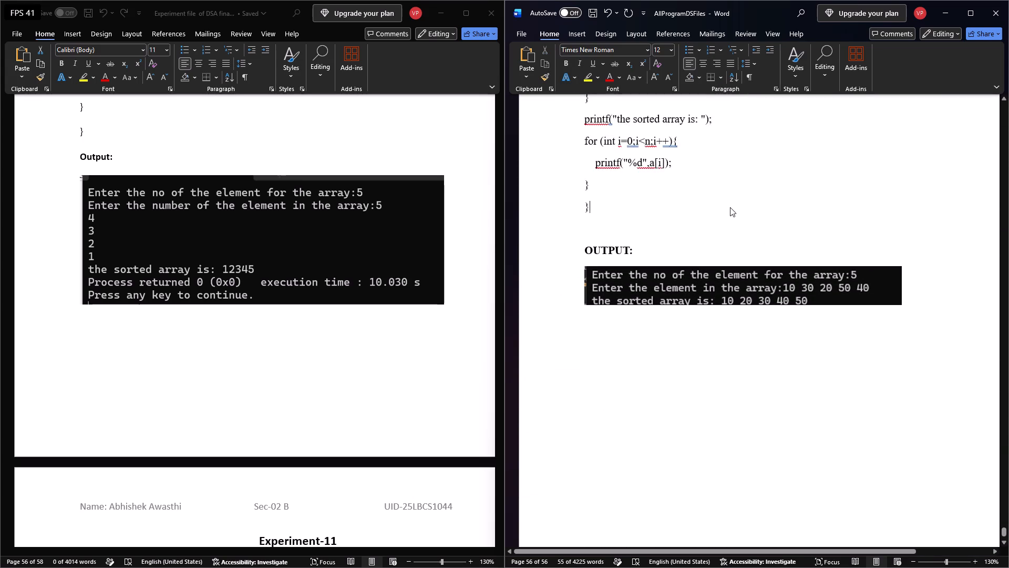
Review the completed Experiment-11 in AllProgramDSFiles and look through Experiments 9 to 11 in the reference experiment file.
scroll(730, 207, "up", 6)
scroll(730, 207, "down", 1)
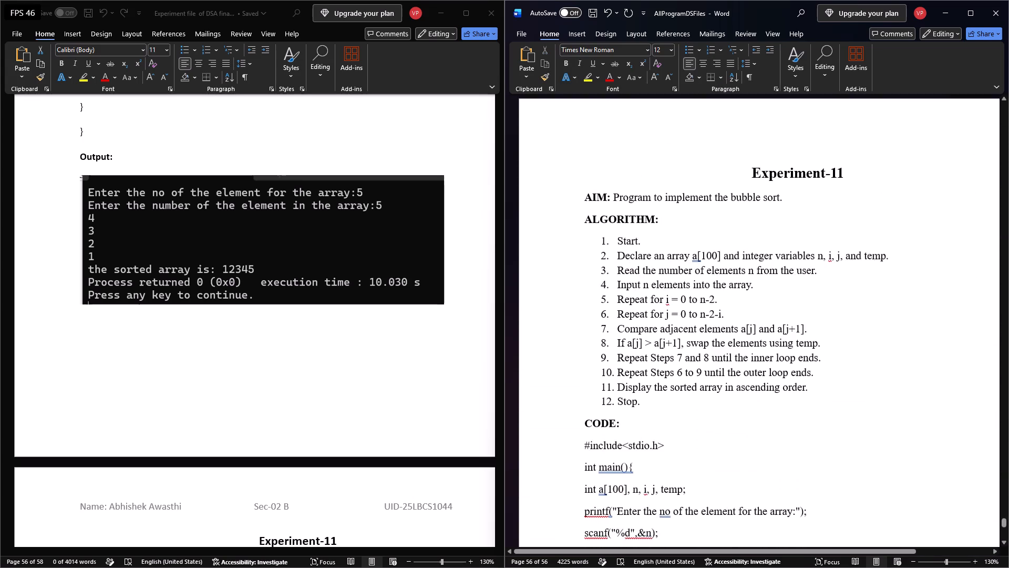
scroll(730, 207, "down", 2)
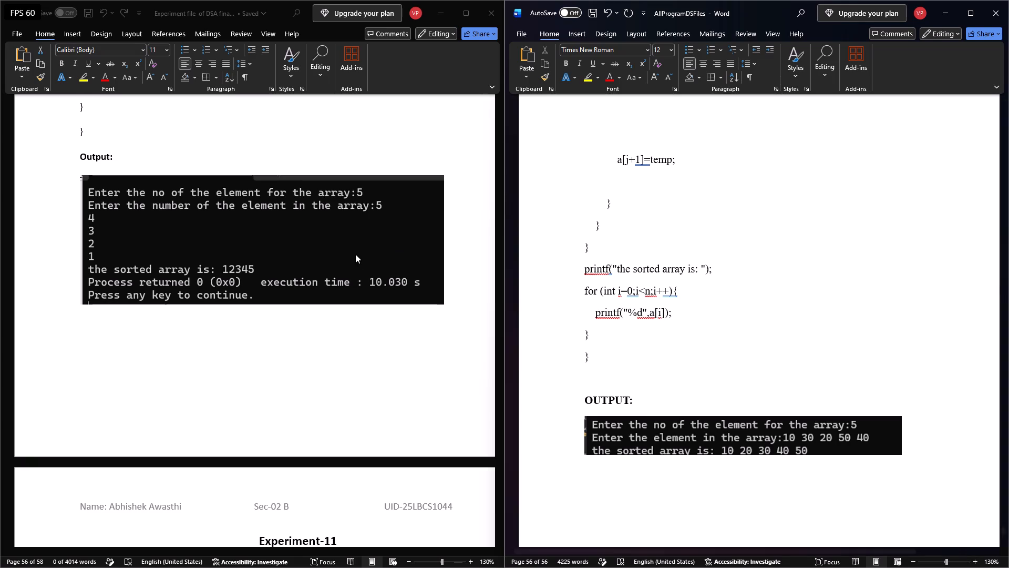
scroll(355, 254, "right", 1)
scroll(355, 254, "up", 5)
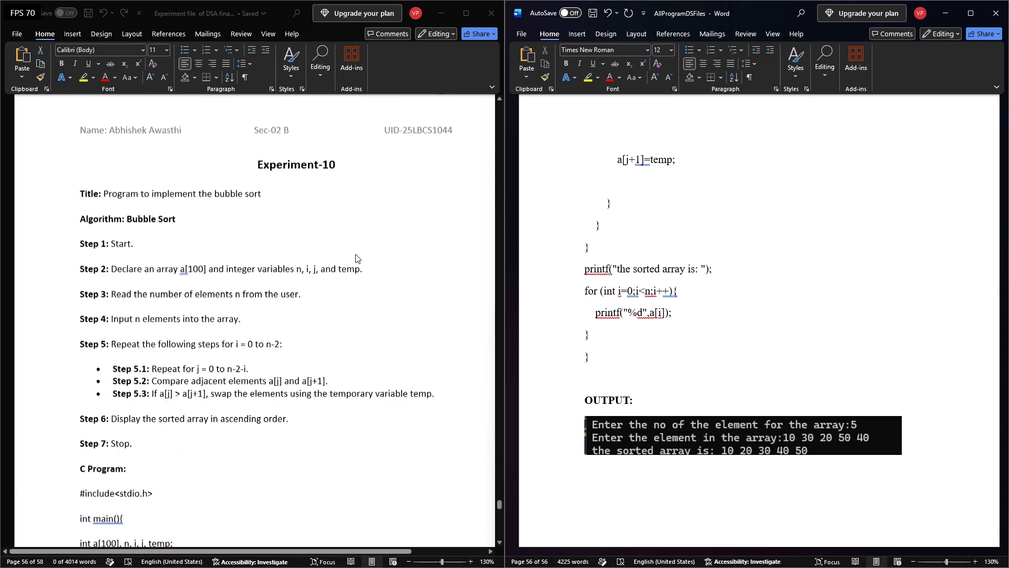
scroll(355, 254, "up", 6)
scroll(355, 254, "down", 2)
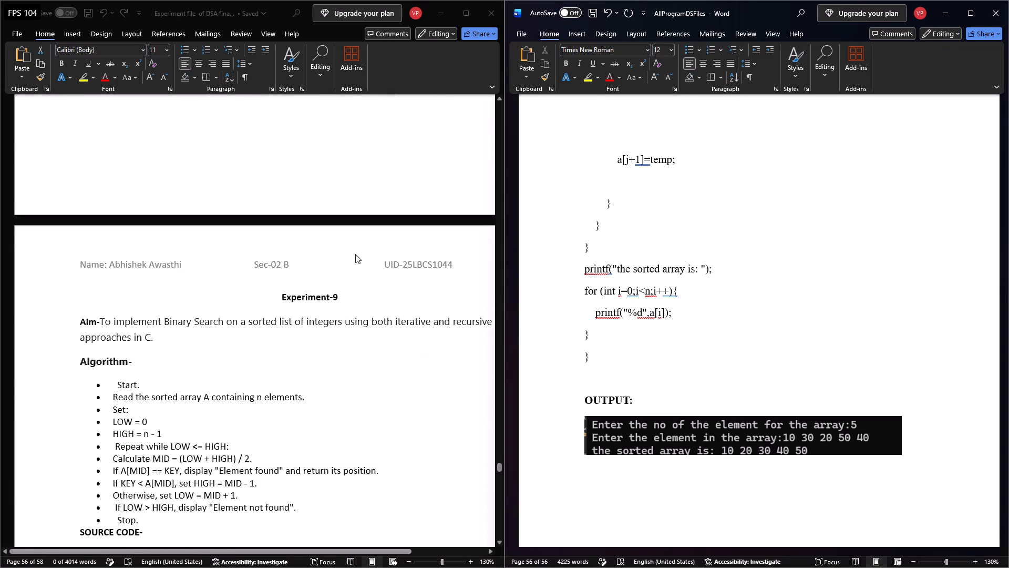
scroll(355, 254, "down", 9)
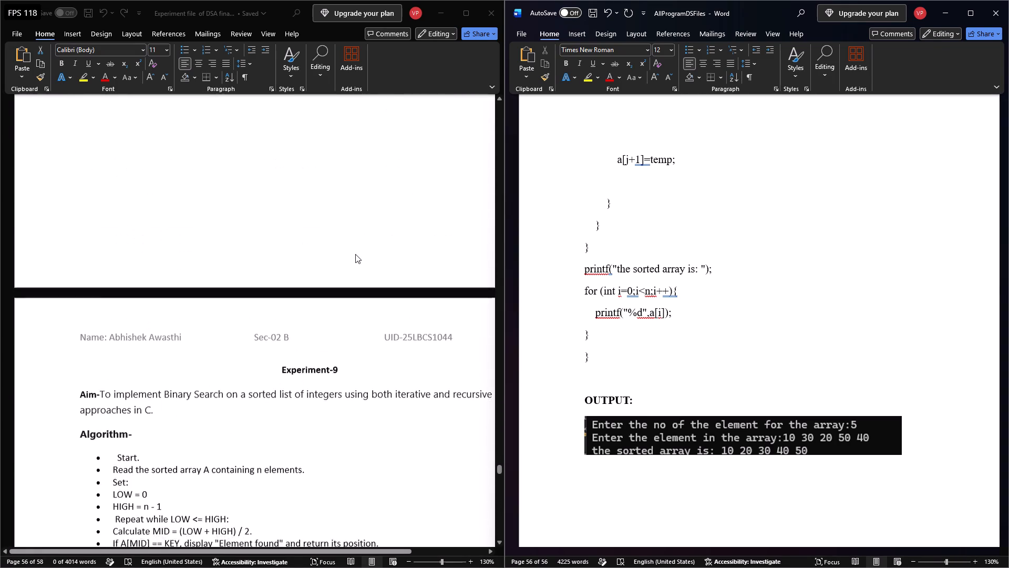
scroll(355, 254, "down", 4)
scroll(673, 284, "down", 2)
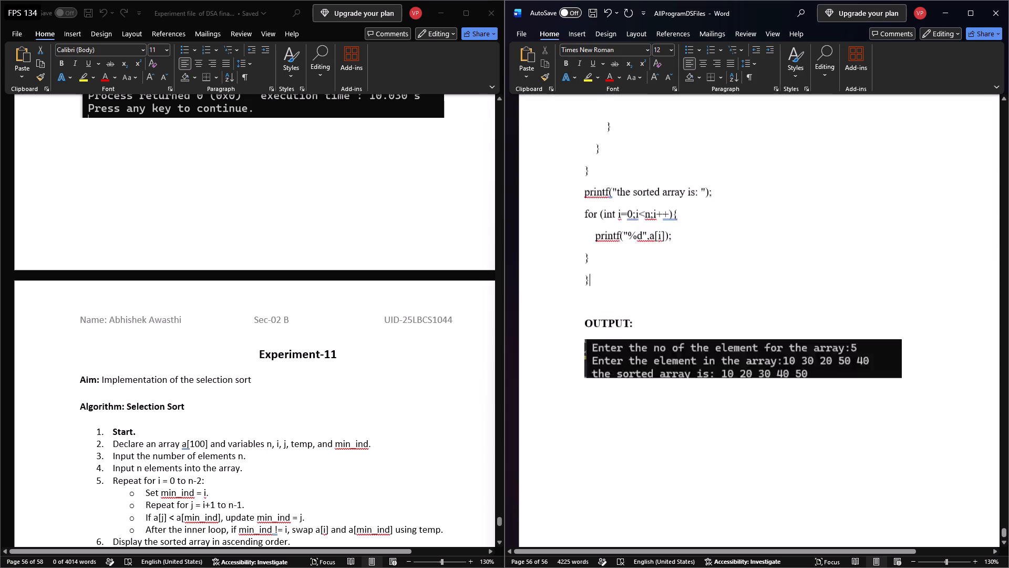
Add blank lines below the Experiment-11 output screenshot in AllProgramDSFiles until a new page starts.
scroll(673, 284, "down", 5)
left_click(746, 396)
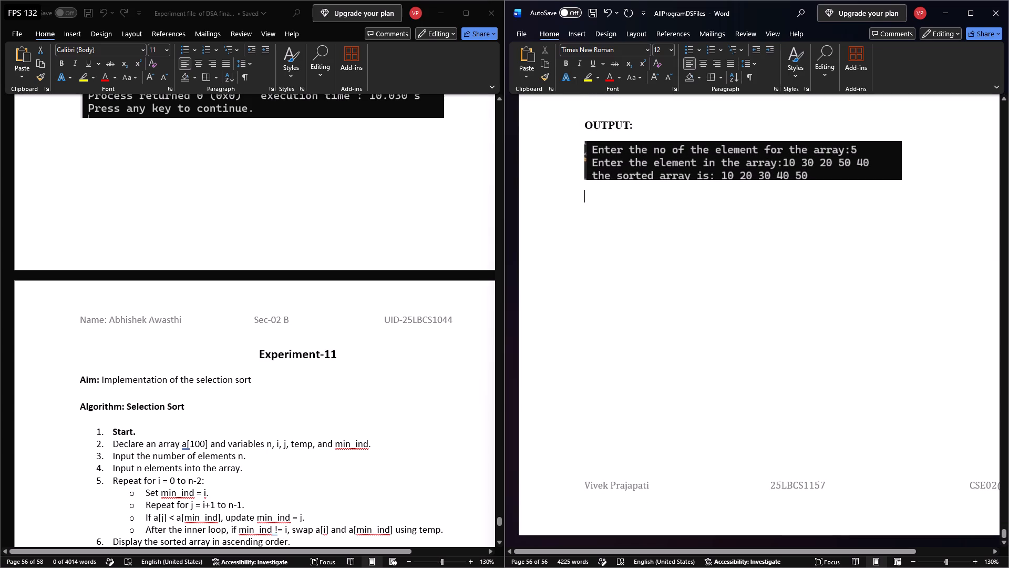
key("Return")
key("Return")
key("Return")
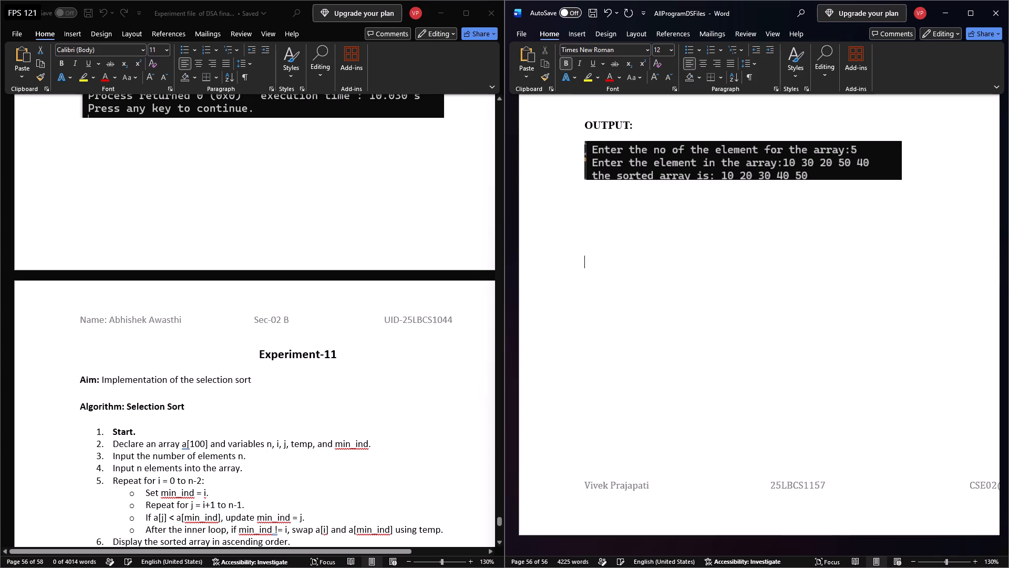
key("Return")
key("Return")
key("Return")
key("Return")
key("Return")
key("Return")
key("Return")
key("Return")
key("Return")
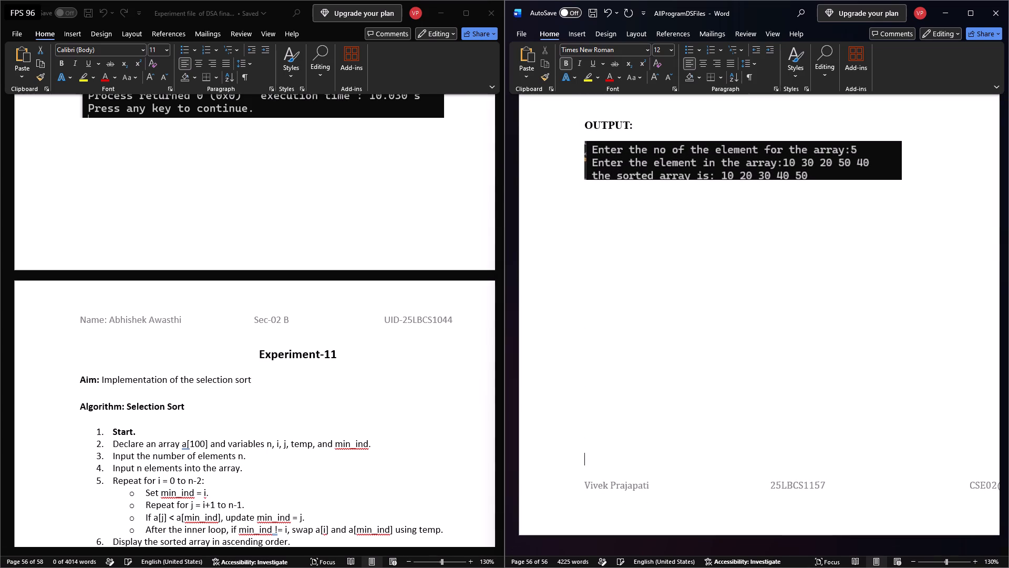
key("Return")
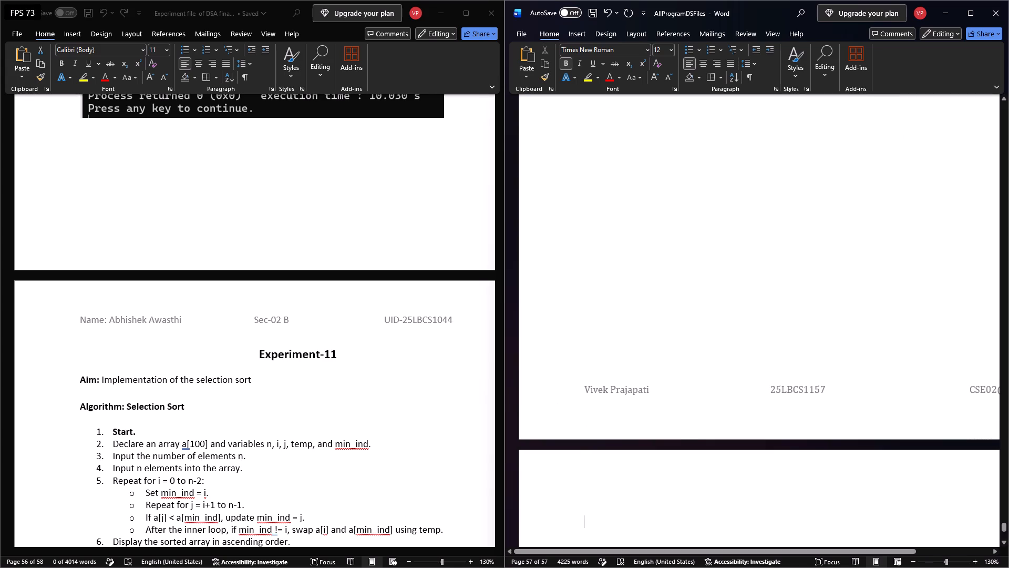
Copy the "Experiment-11" heading of the bubble sort experiment in AllProgramDSFiles and paste it at the top of the new last page.
scroll(431, 403, "down", 3)
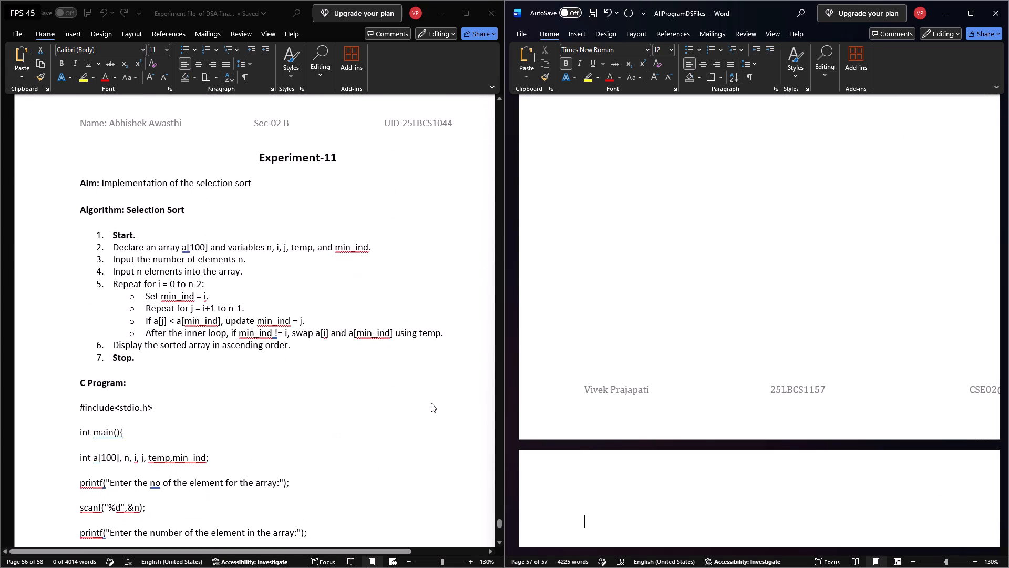
scroll(821, 244, "up", 9)
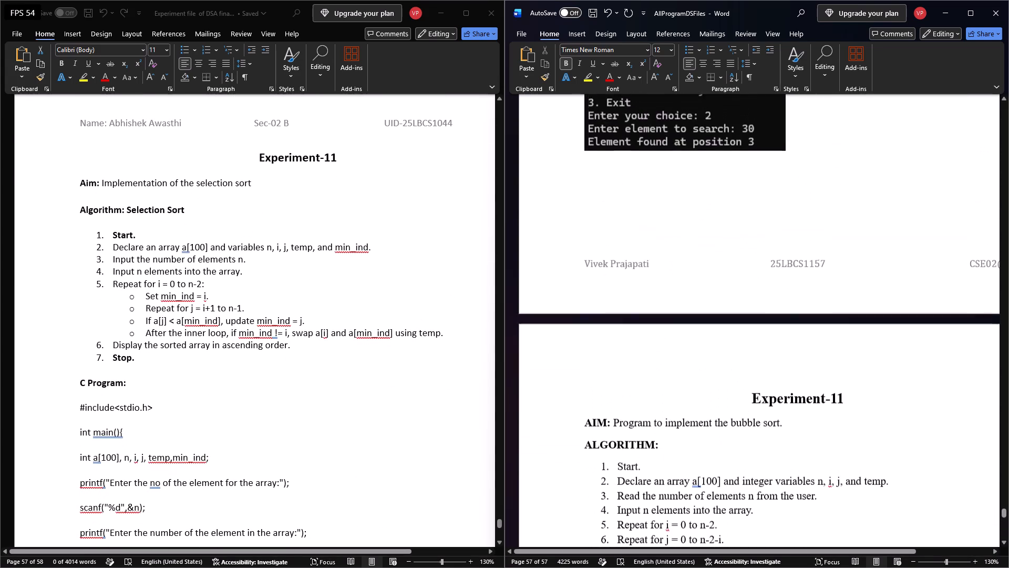
scroll(821, 244, "down", 8)
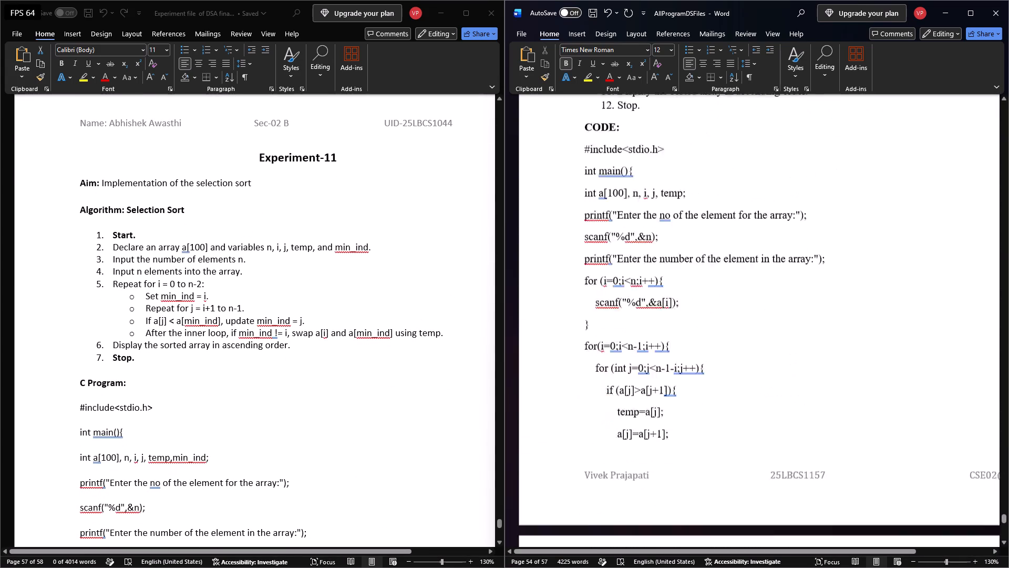
scroll(821, 244, "down", 4)
left_click(821, 244)
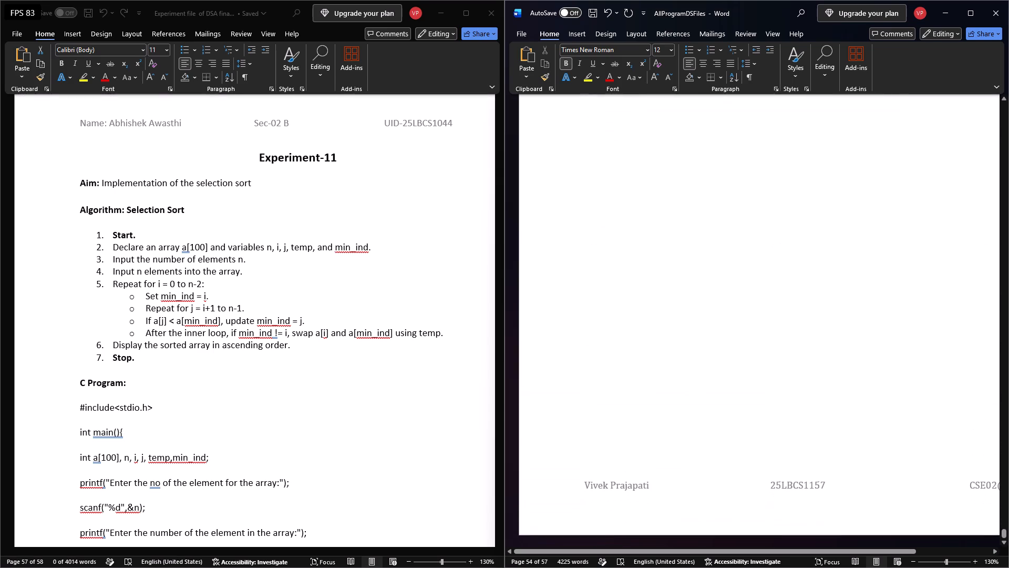
scroll(735, 222, "up", 8)
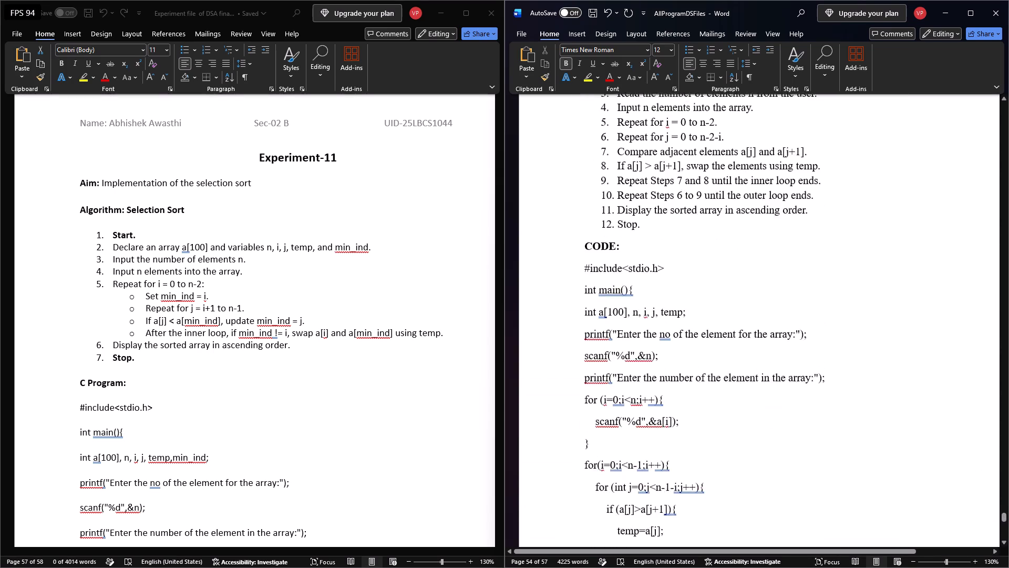
scroll(735, 222, "up", 4)
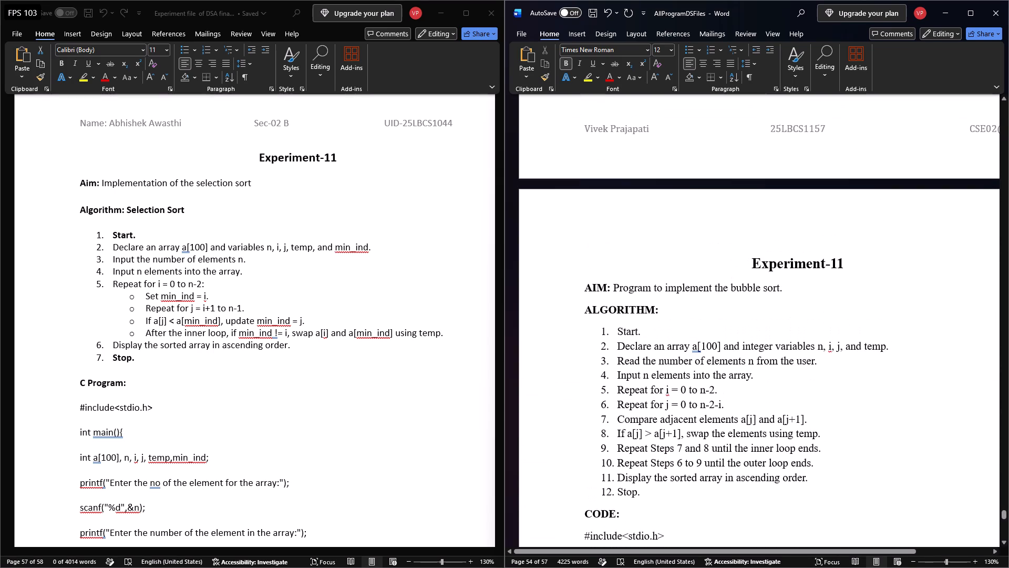
left_click(847, 262)
left_click_drag(847, 262, 776, 252)
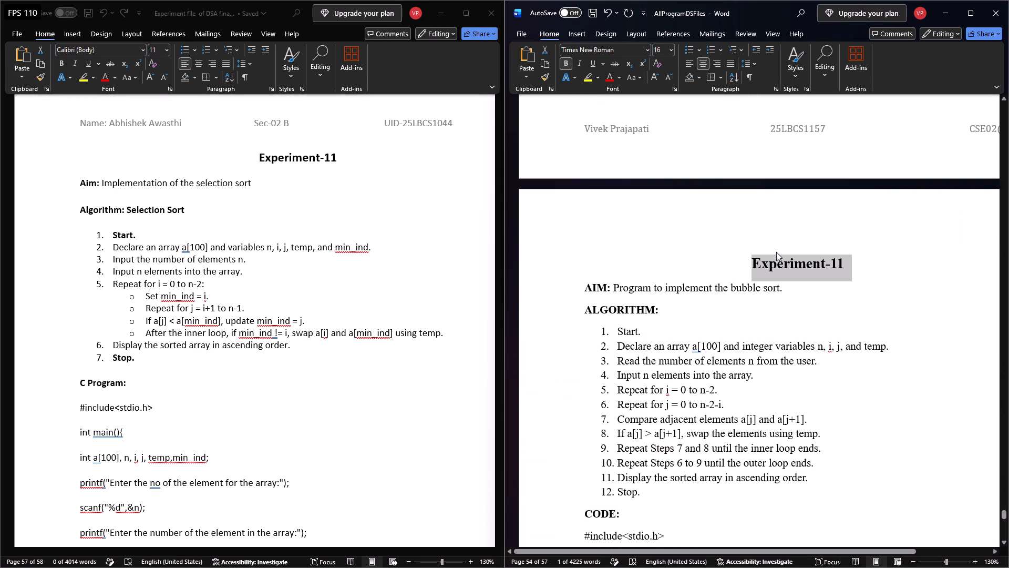
key("ctrl+c")
scroll(806, 393, "down", 8)
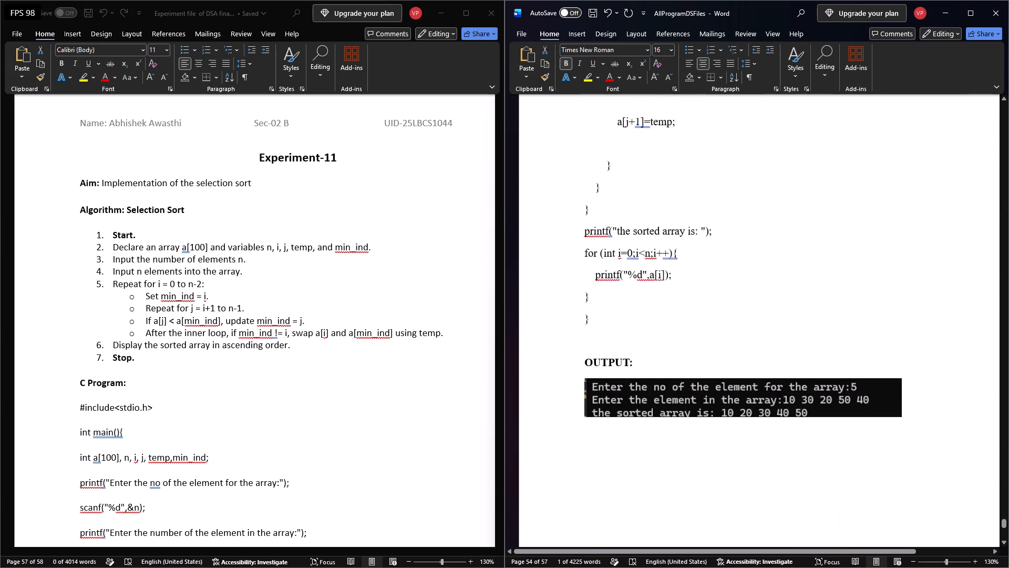
scroll(806, 393, "down", 3)
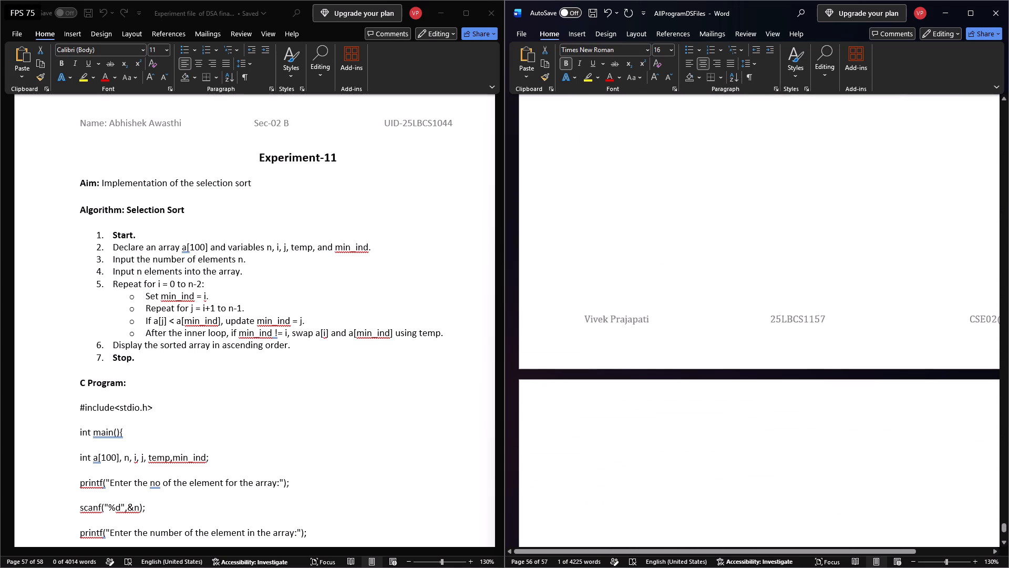
left_click(761, 440)
key("ctrl+v")
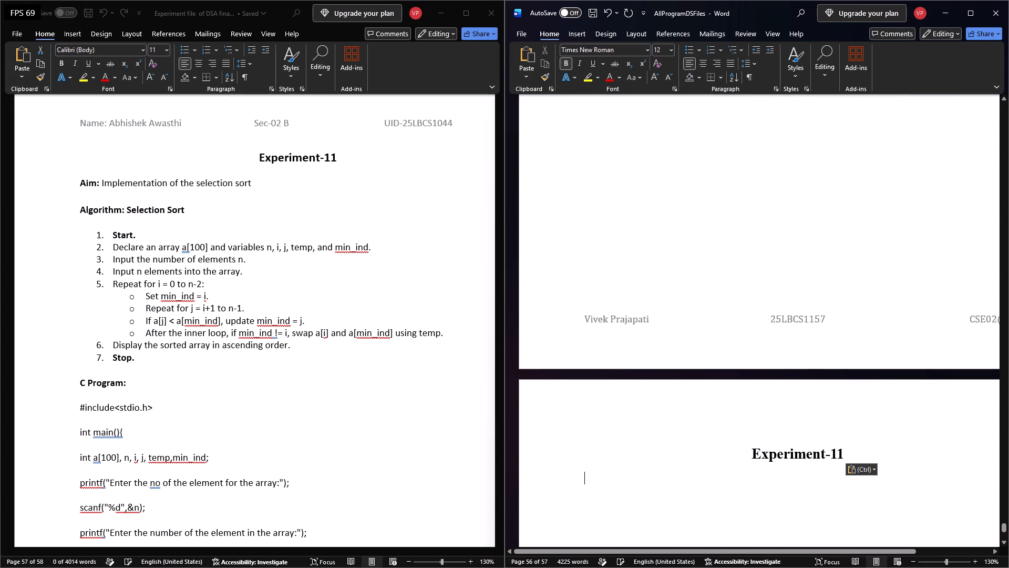
Change the pasted heading's number so that it reads "Experiment-12".
left_click(849, 455)
key("BackSpace")
key("2")
Add the bold line "AlGORITHM:" below the "Experiment-12" heading.
scroll(822, 455, "down", 1)
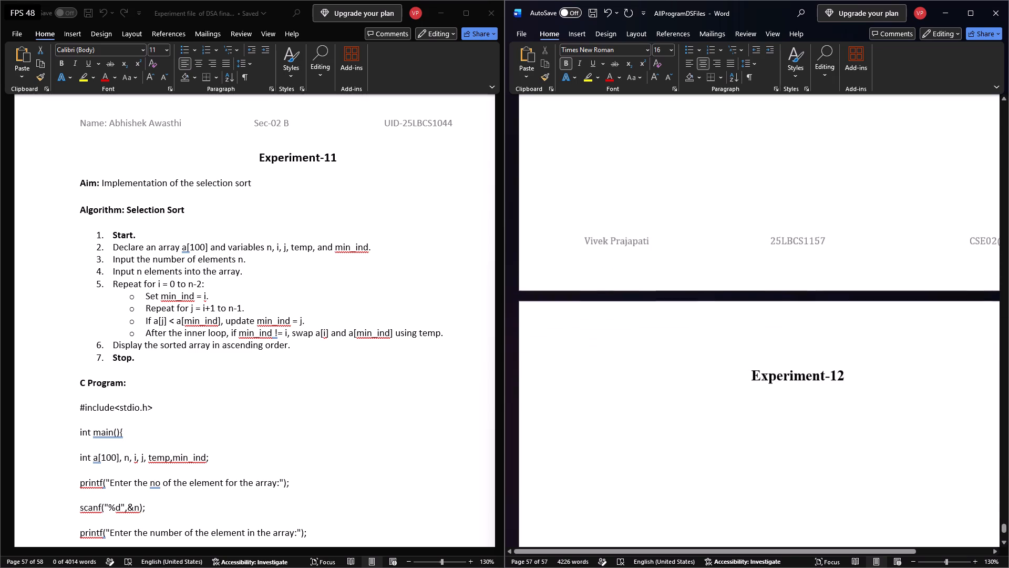
left_click(623, 406)
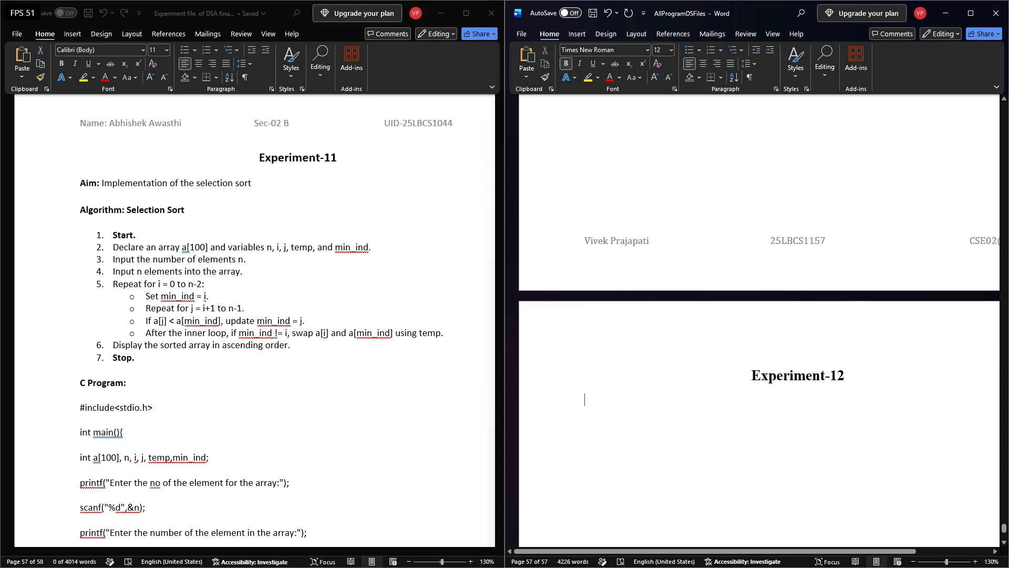
type("Al")
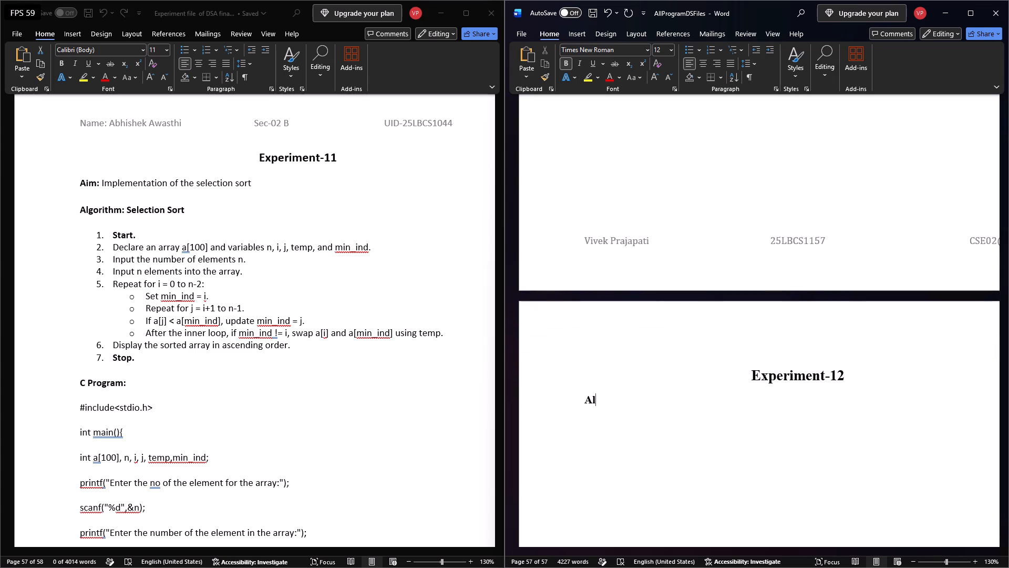
type("GORITHM")
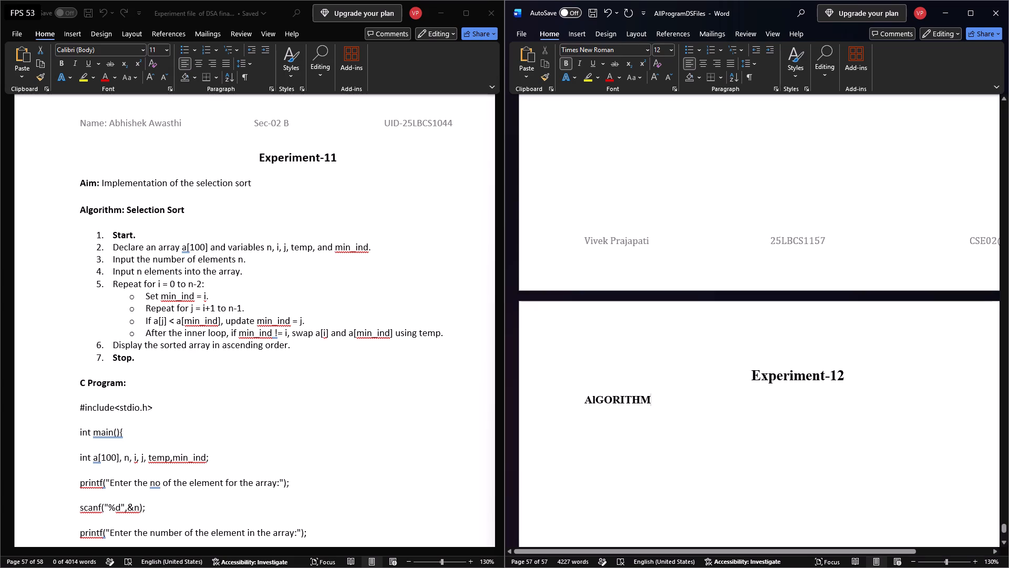
key("shift+colon")
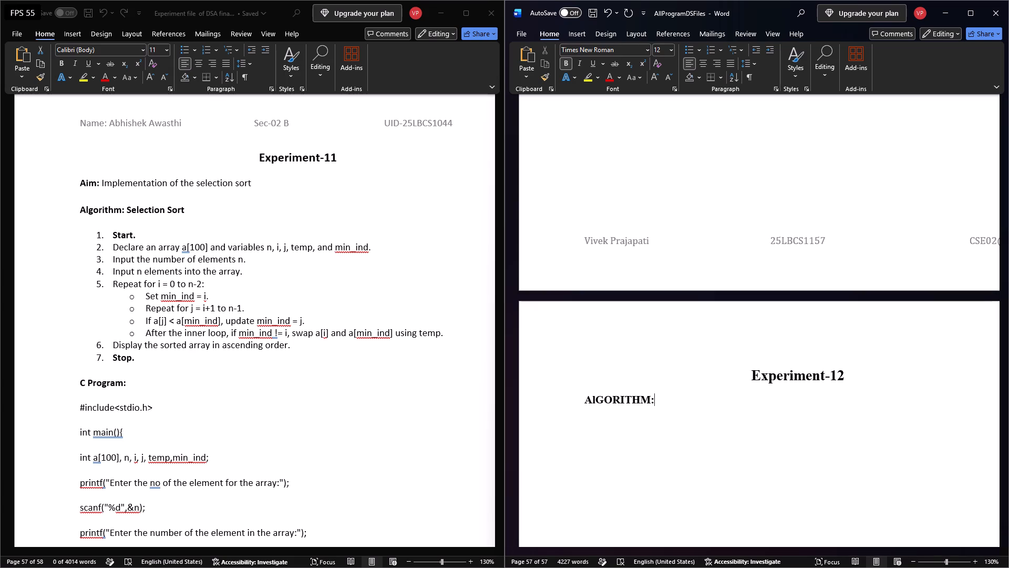
Insert "AIM:" on its own line between the "Experiment-12" heading and the algorithm line.
key("Left")
key("Left")
key("Left")
key("Left")
key("Left")
key("Left")
key("Left")
key("Left")
key("Left")
key("Left")
key("Left")
key("Right")
type("AIM")
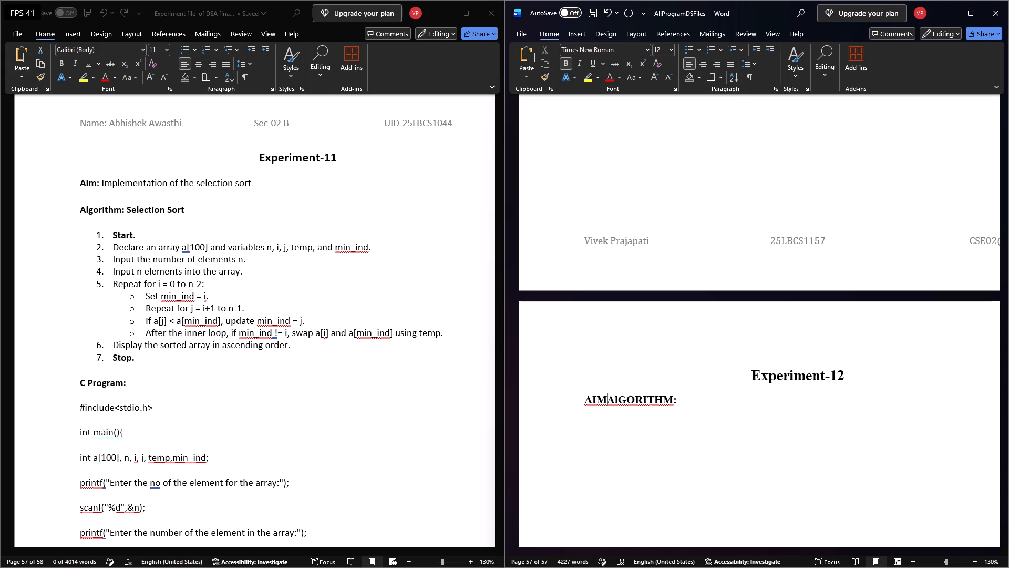
key("shift+colon")
key("Return")
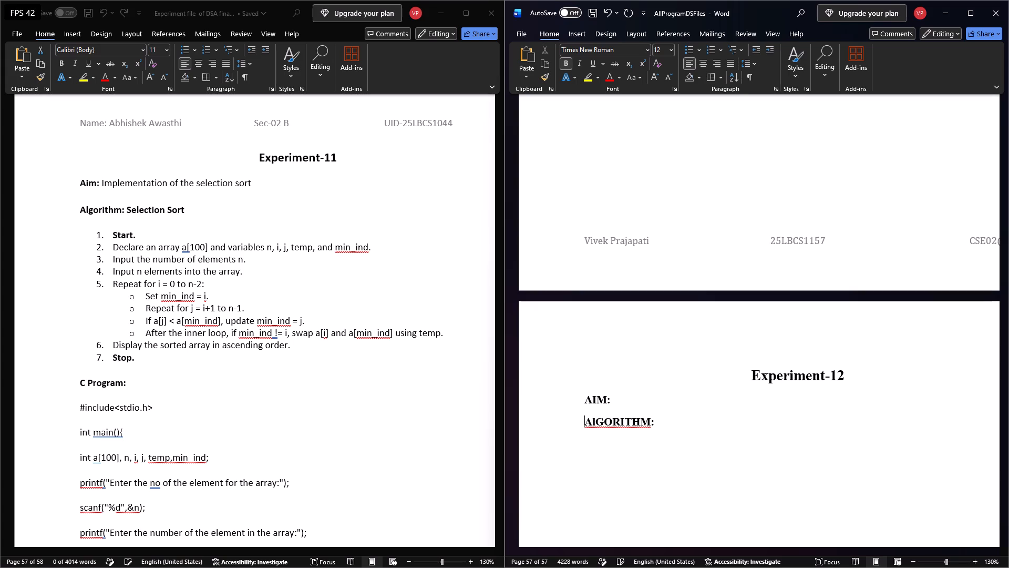
Complete the "AIM:" line with the non-bold text "Implementation of selection sort.".
key("Up")
key("Right")
key("Right")
key("Right")
key("Right")
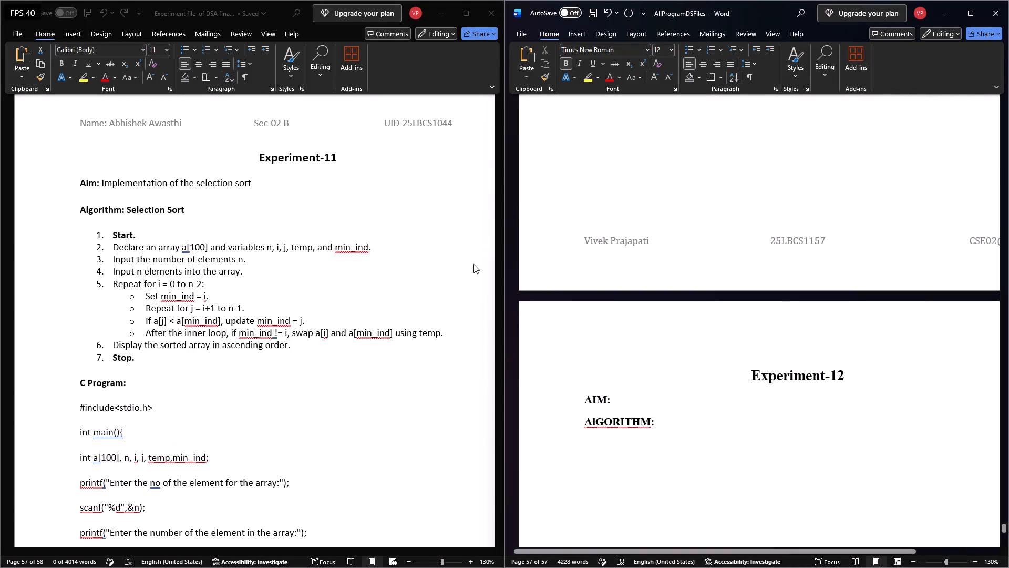
left_click(569, 59)
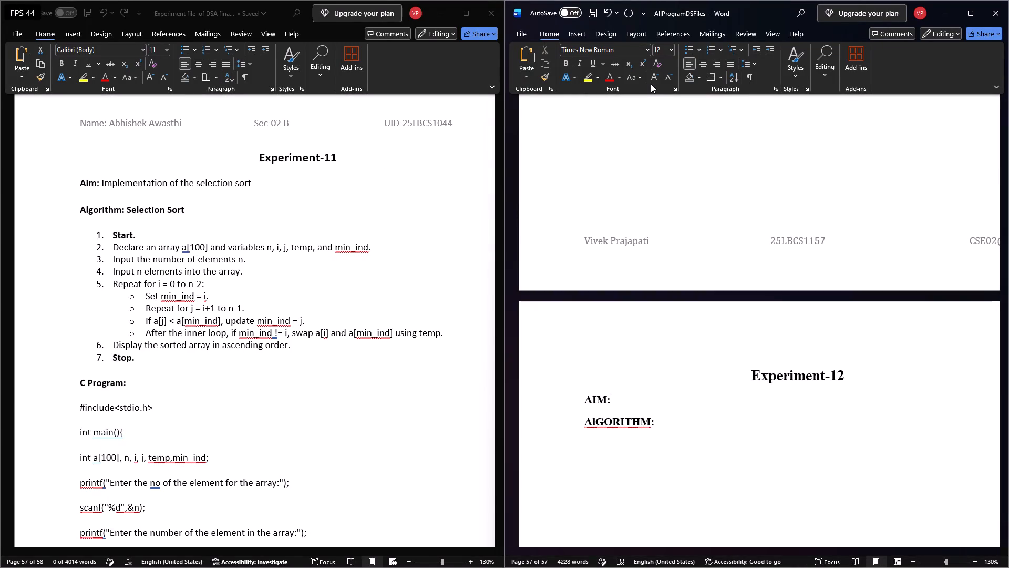
key("space")
type("IMplementation of")
key("space")
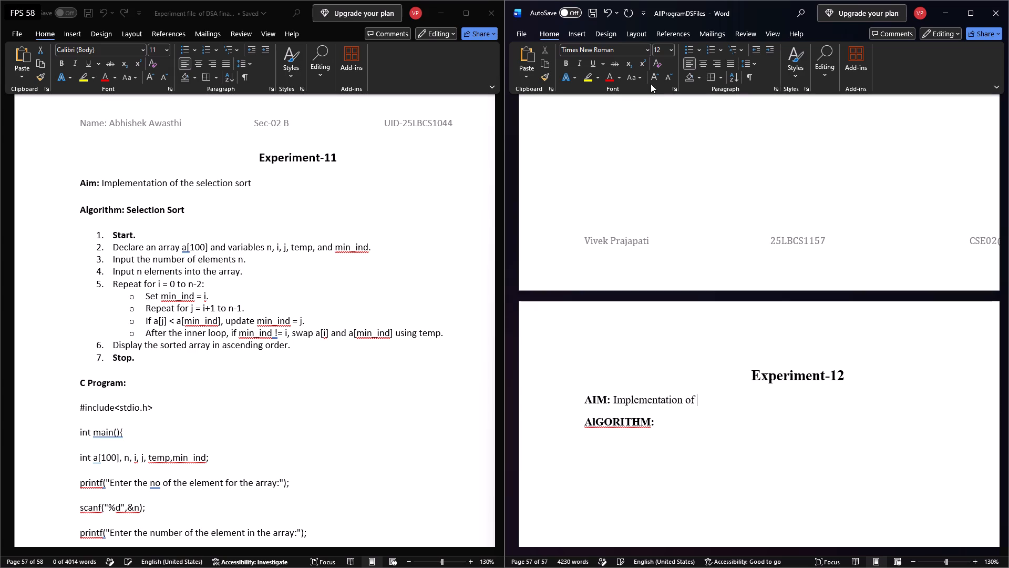
type("selection sort")
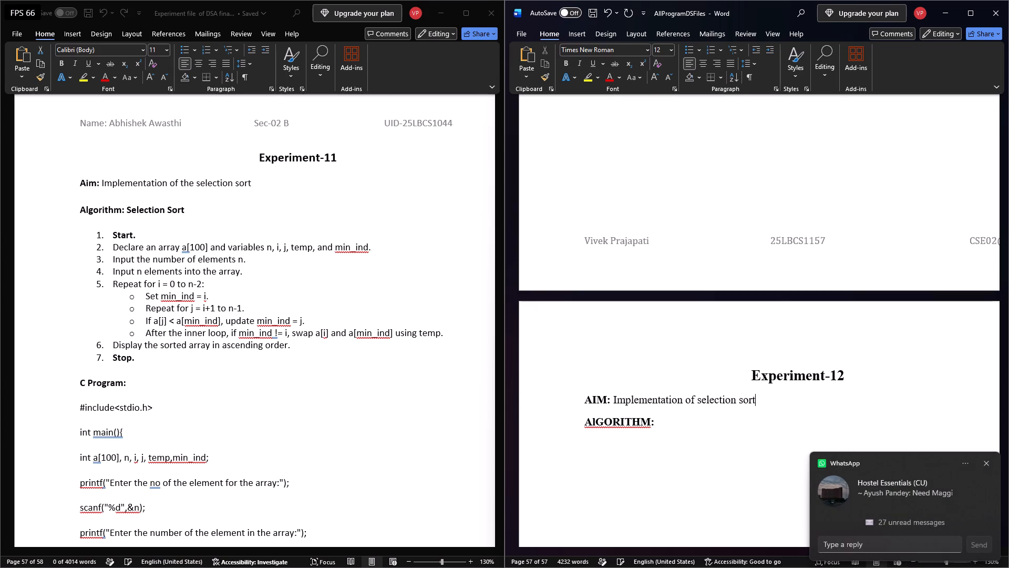
key("apostrophe")
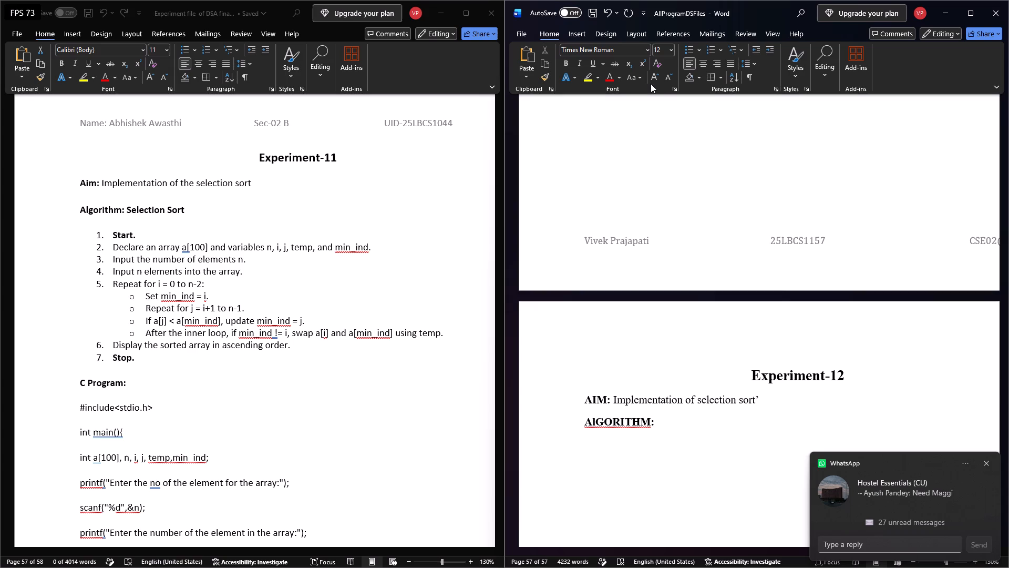
key("BackSpace")
key("period")
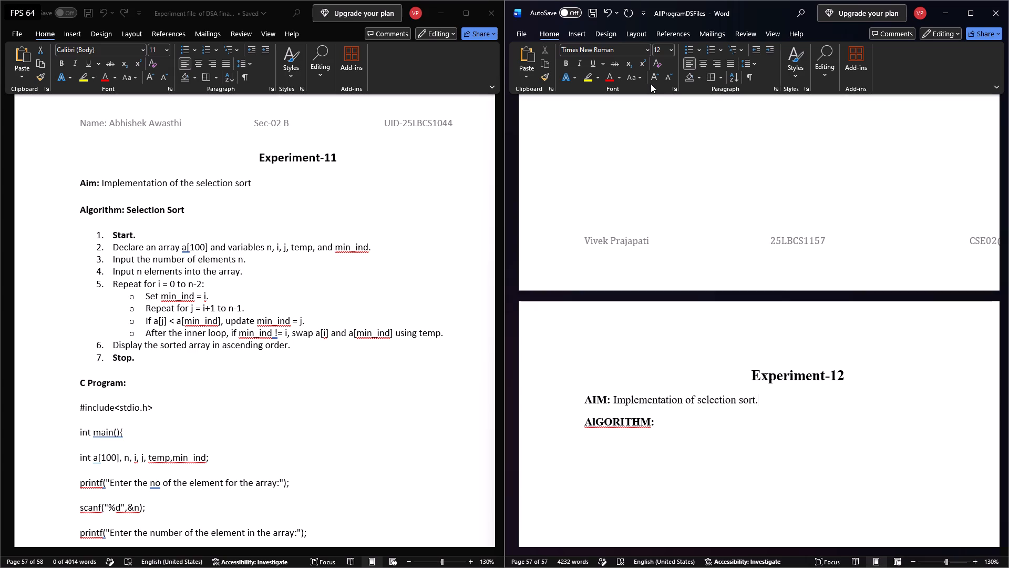
Insert the word "the" before "selection sort" in the Experiment-12 aim line.
key("Left")
key("Left")
key("Left")
key("Left")
key("Left")
key("Left")
key("Left")
key("Left")
key("Left")
key("Left")
key("Left")
key("Left")
key("Left")
key("Left")
key("Left")
type("the")
key("space")
key("Right")
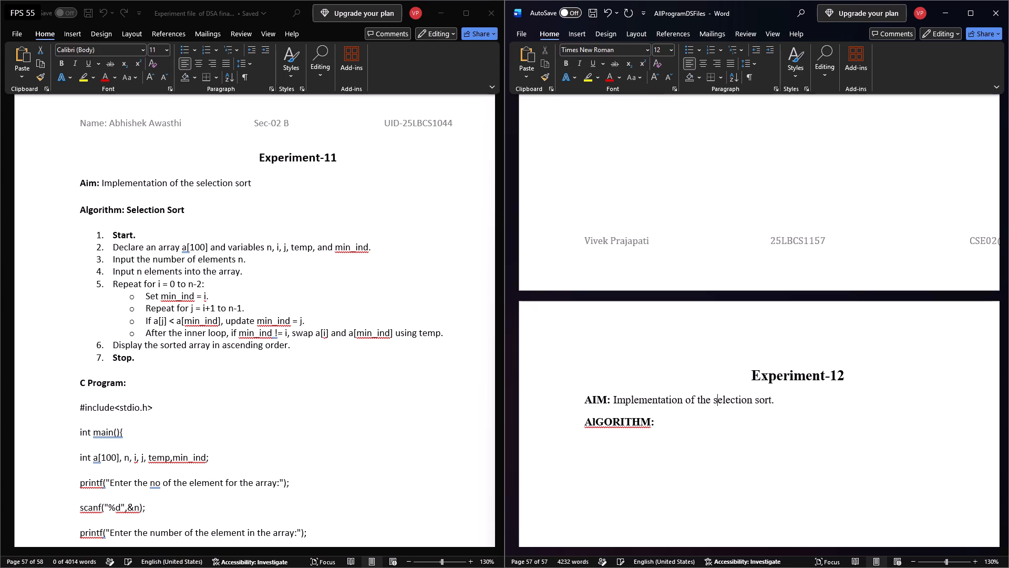
Copy the reference file's selection sort algorithm list, from "Start." through "Stop.", onto a new line below "AlGORITHM:" in Experiment-12.
key("Down")
key("Return")
left_click(181, 362)
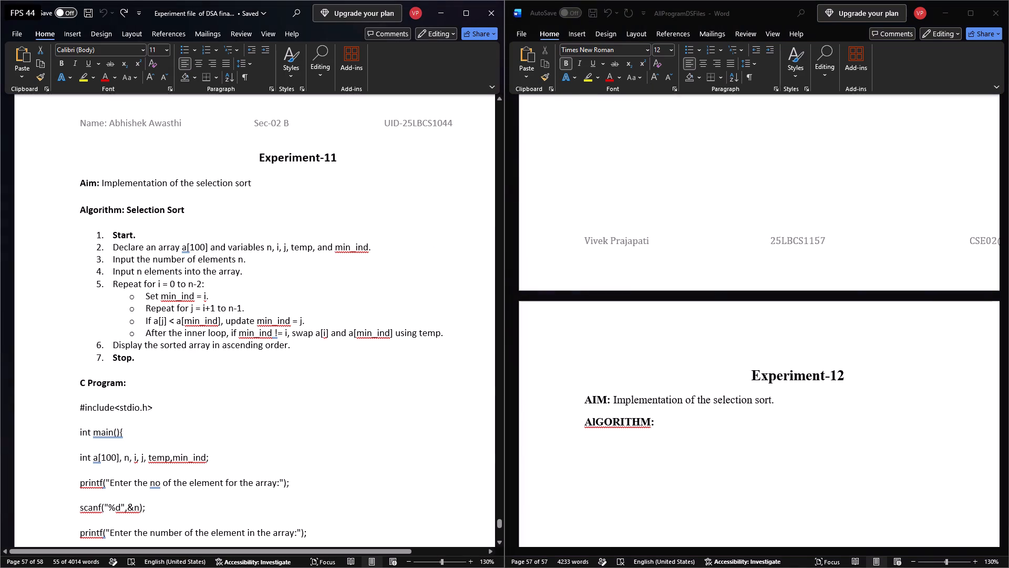
left_click(184, 359)
left_click_drag(184, 359, 89, 237)
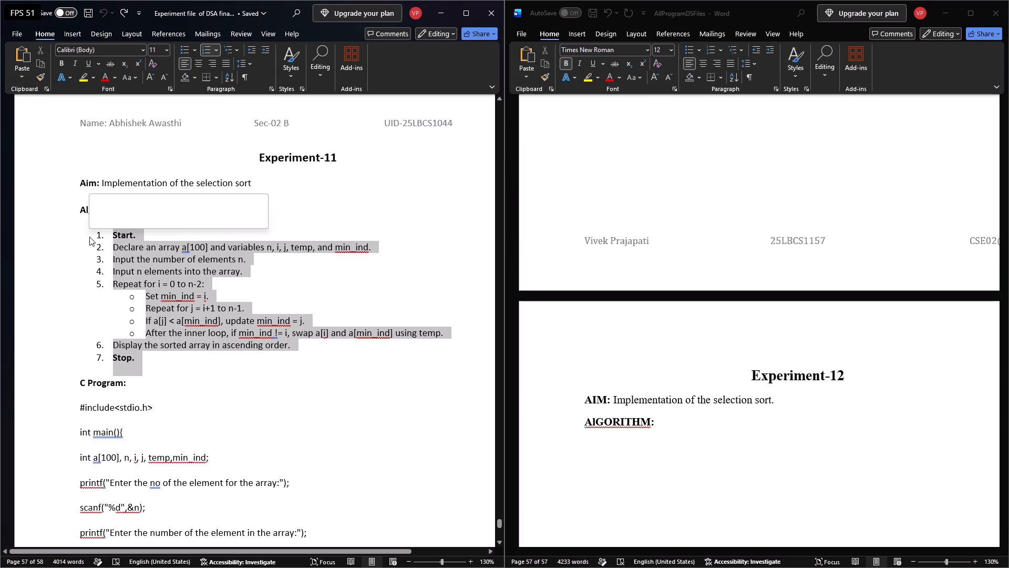
key("ctrl+c")
left_click(642, 442)
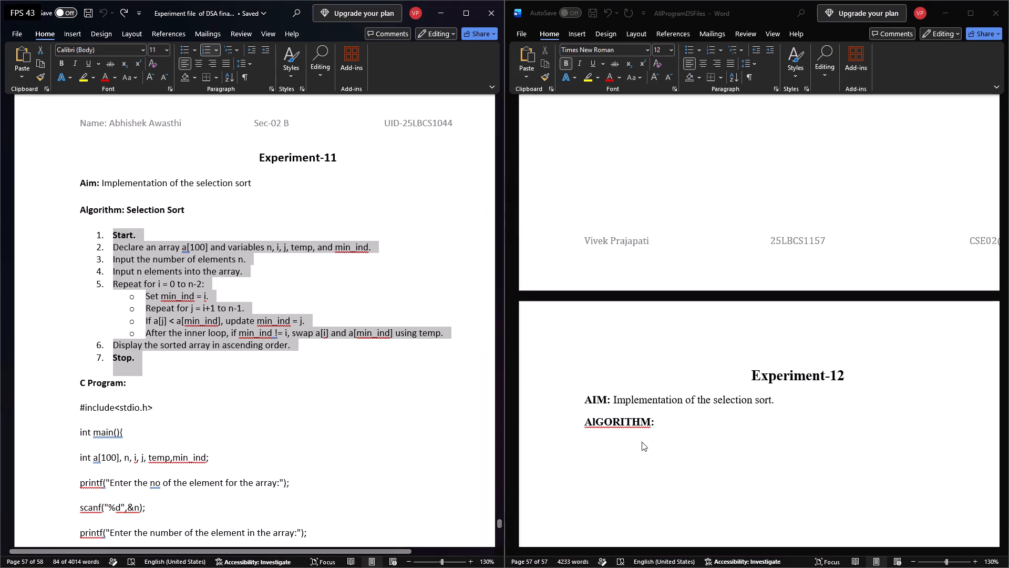
key("ctrl+v")
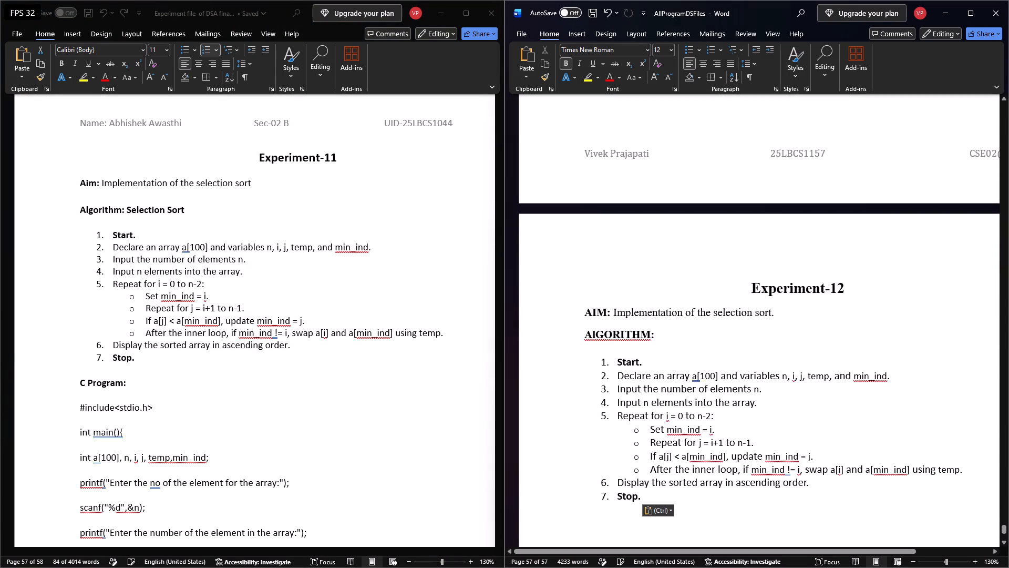
Remove the bold formatting from "Start." and "Stop." in the Experiment-12 algorithm list.
left_click(647, 363)
left_click_drag(647, 363, 625, 364)
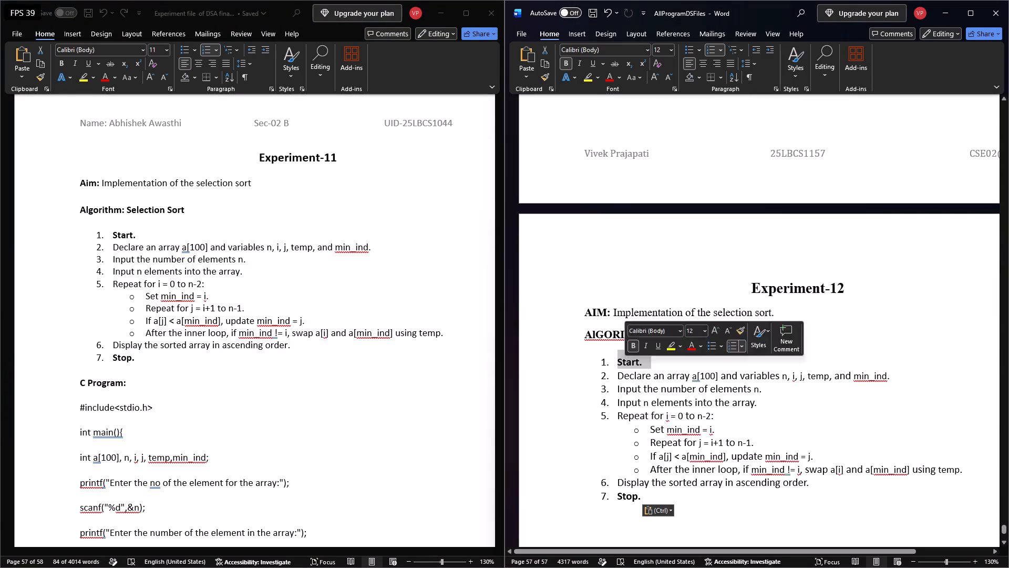
left_click(565, 63)
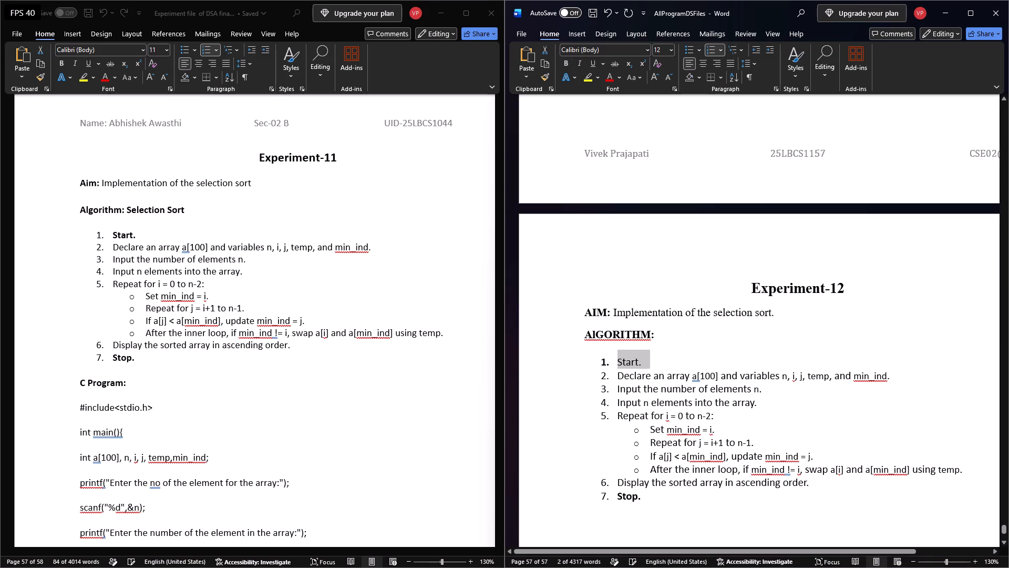
left_click(651, 509)
left_click_drag(652, 508, 642, 505)
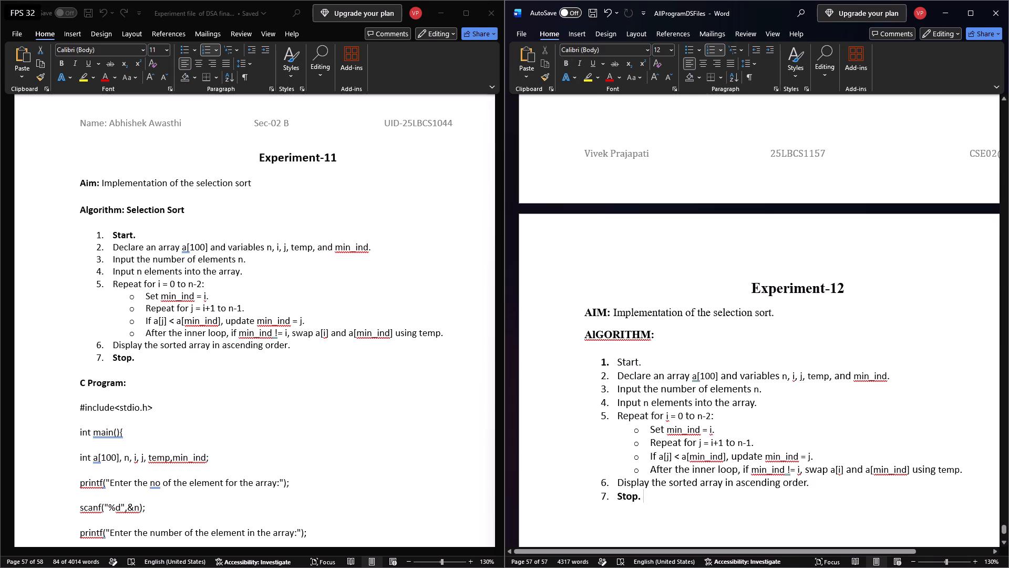
left_click_drag(642, 505, 621, 502)
left_click(628, 483)
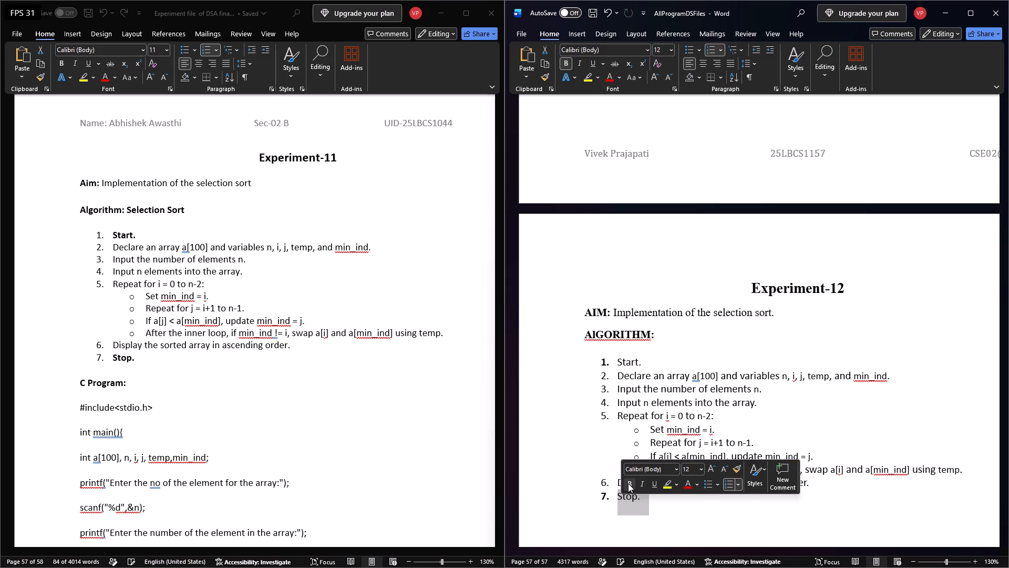
Set the font of the Experiment-12 text, from the aim line through the end of the algorithm list, to Times New Roman.
left_click(670, 517)
left_click_drag(670, 517, 560, 315)
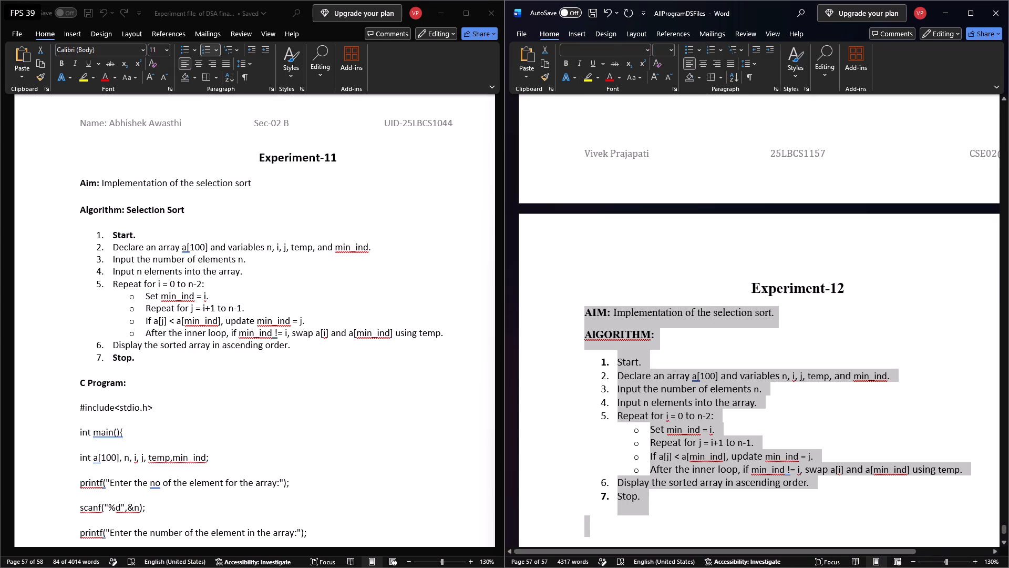
left_click(641, 48)
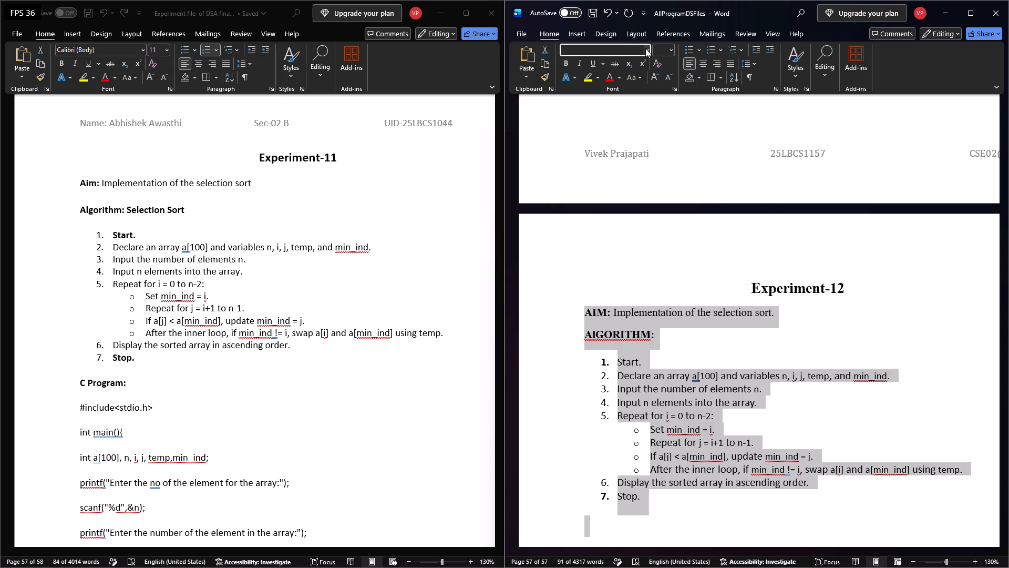
left_click_drag(645, 50, 636, 124)
left_click(636, 124)
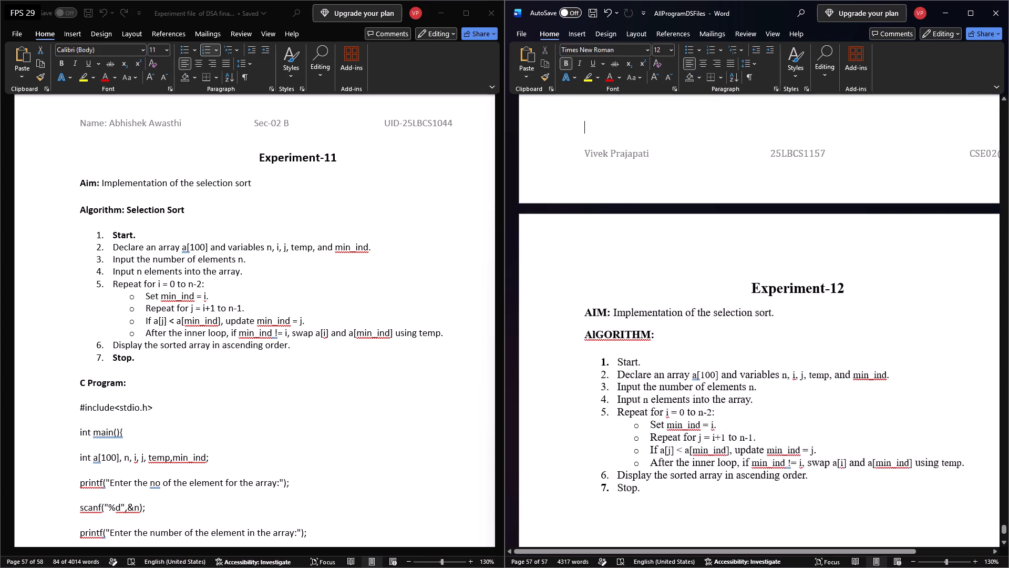
Add the bold line "CODE:" below the Experiment-12 algorithm list, with an empty line under it.
left_click(778, 500)
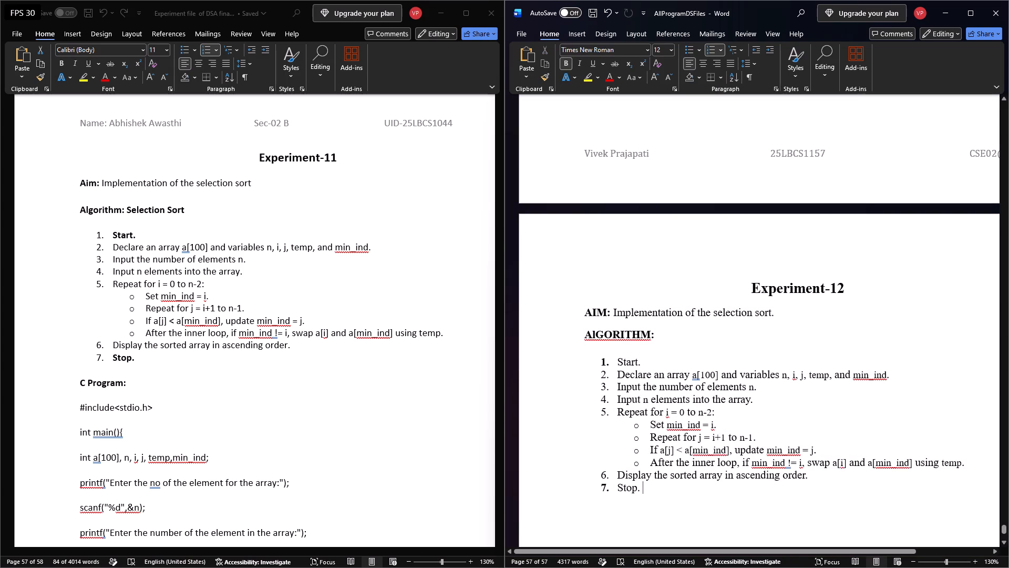
left_click(636, 461)
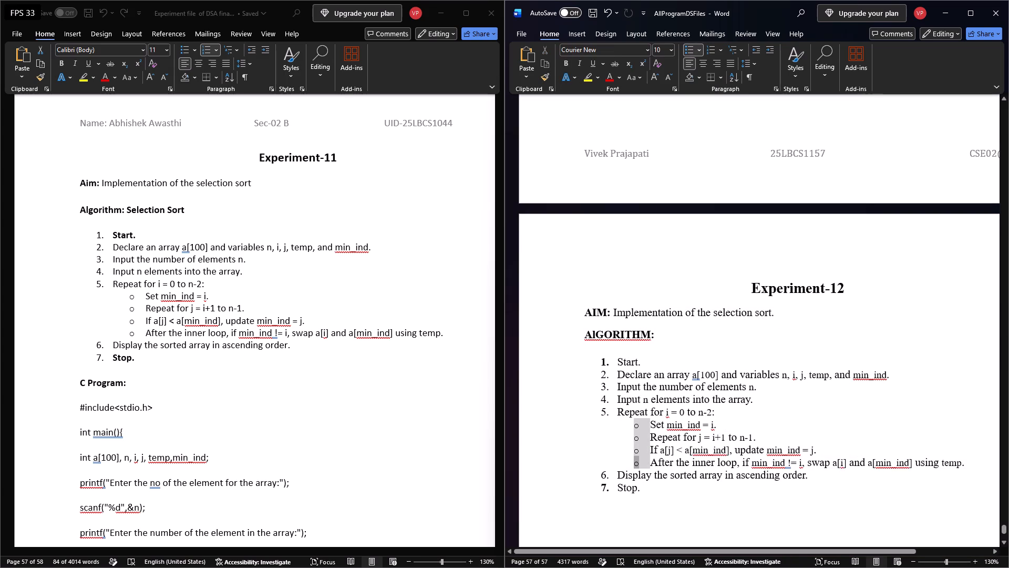
scroll(810, 493, "down", 1)
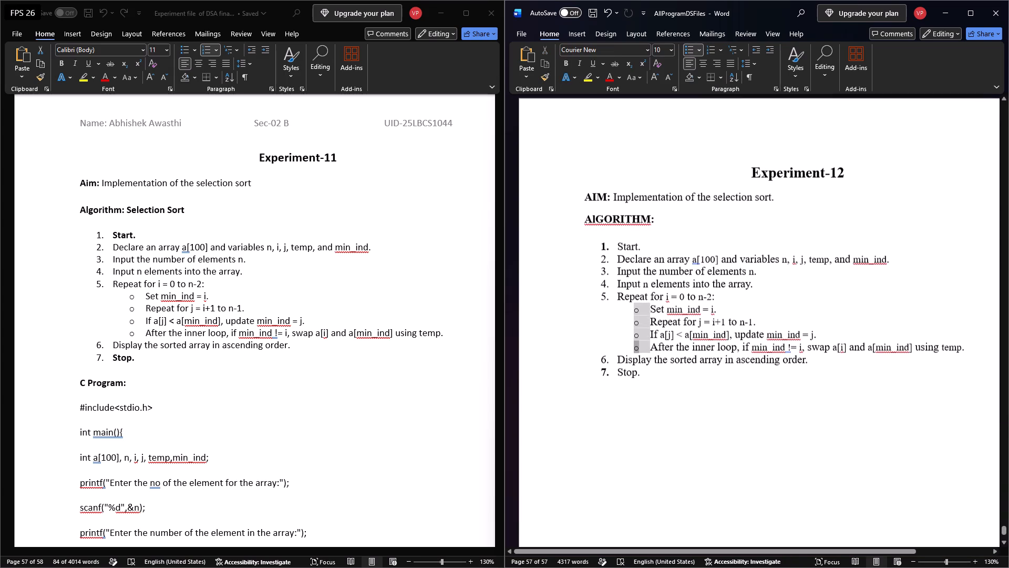
left_click(769, 410)
scroll(720, 225, "right", 2)
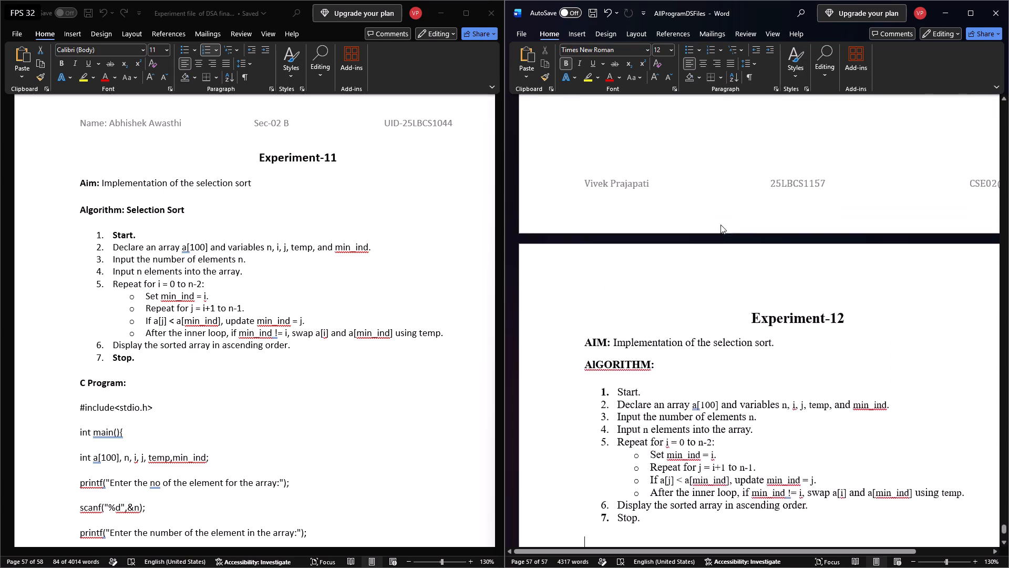
scroll(720, 225, "right", 1)
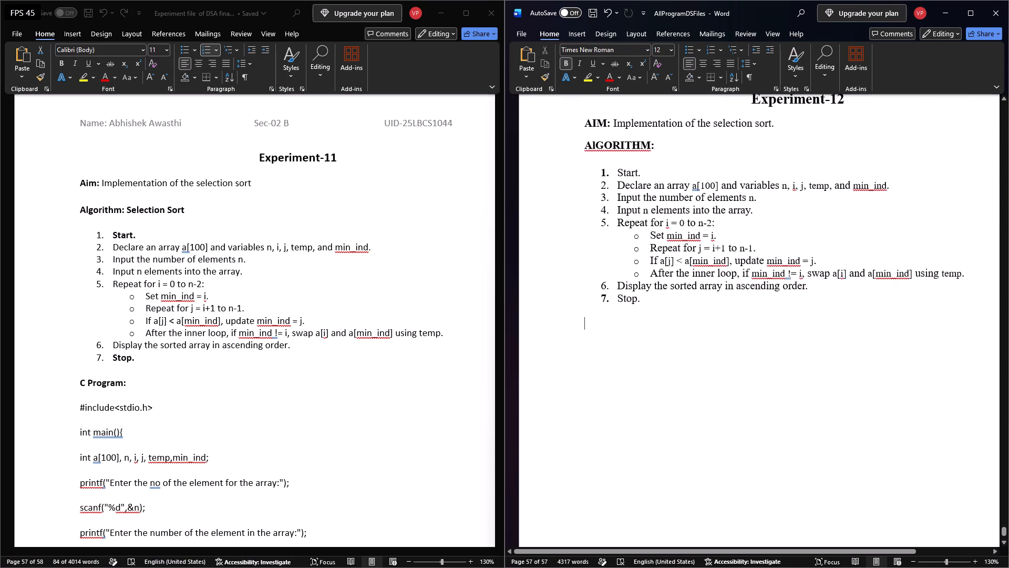
scroll(651, 346, "down", 1)
type("CODE")
key("shift+colon")
key("Return")
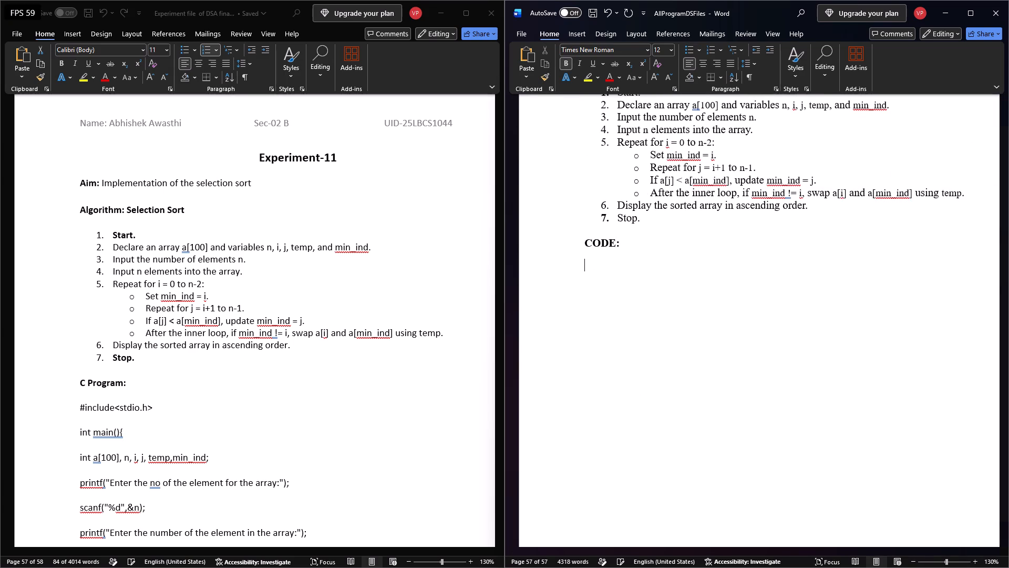
Copy the selection sort C program in the reference file, from "#include<stdio.h>" through the final closing brace before "Output:".
left_click(80, 406)
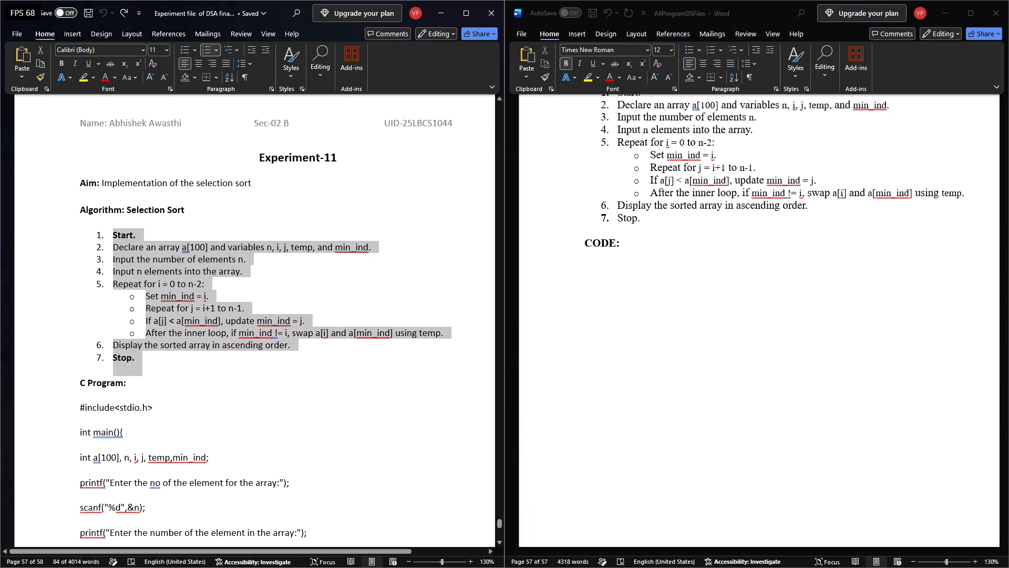
left_click(80, 406)
left_click_drag(80, 406, 136, 329)
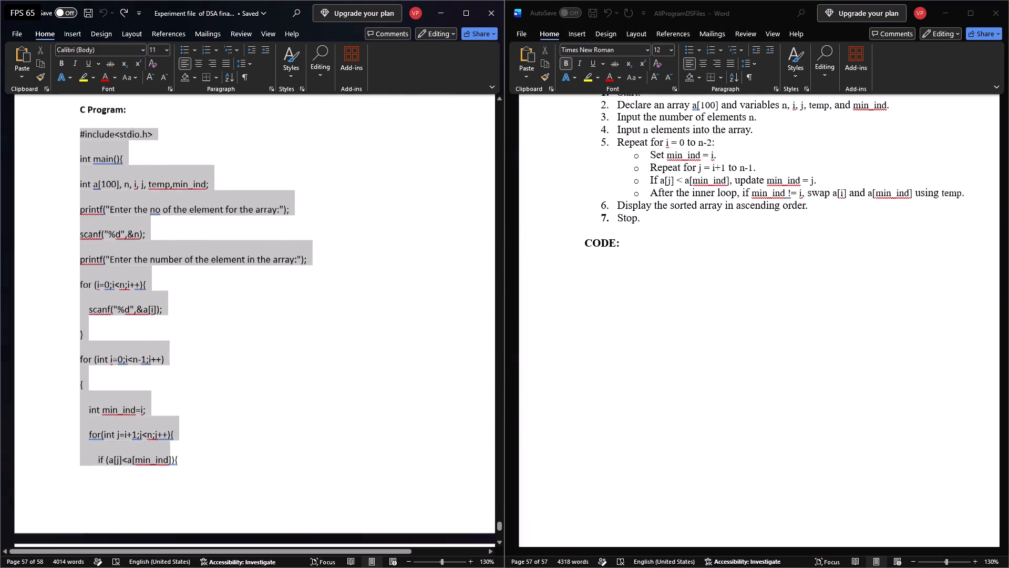
left_click_drag(136, 329, 199, 436)
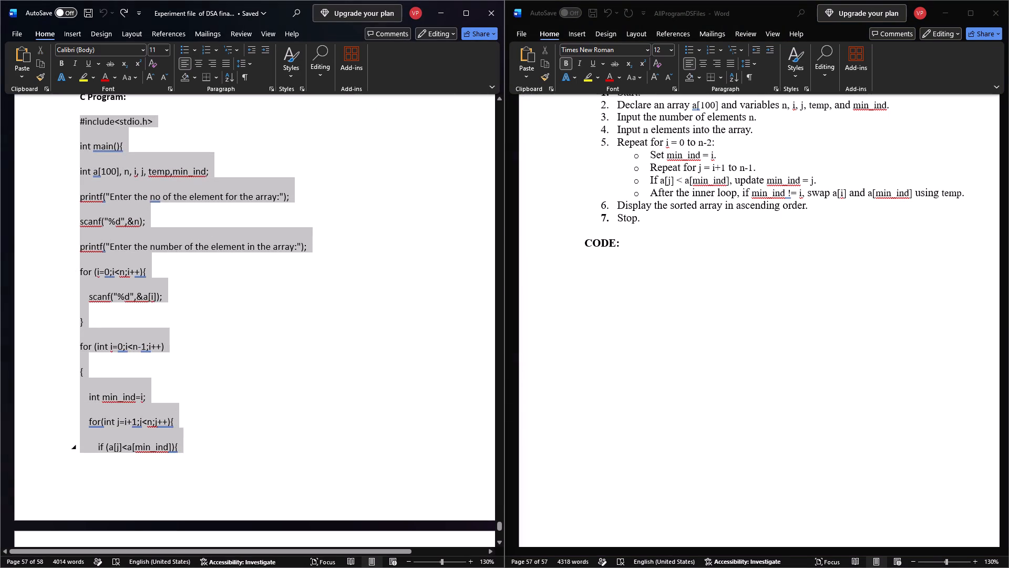
left_click_drag(199, 436, 206, 567)
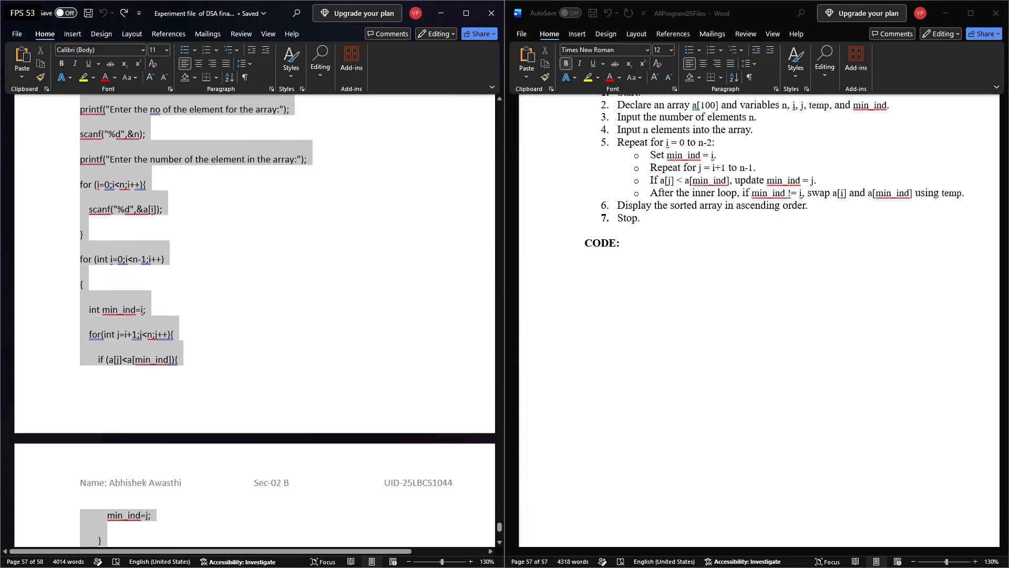
left_click_drag(206, 567, 195, 444)
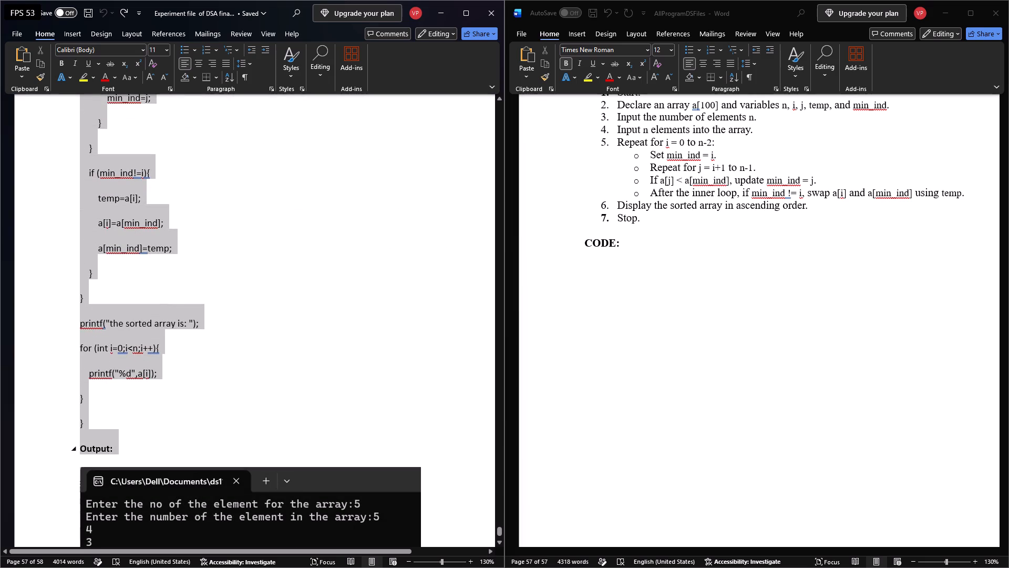
left_click_drag(195, 444, 194, 425)
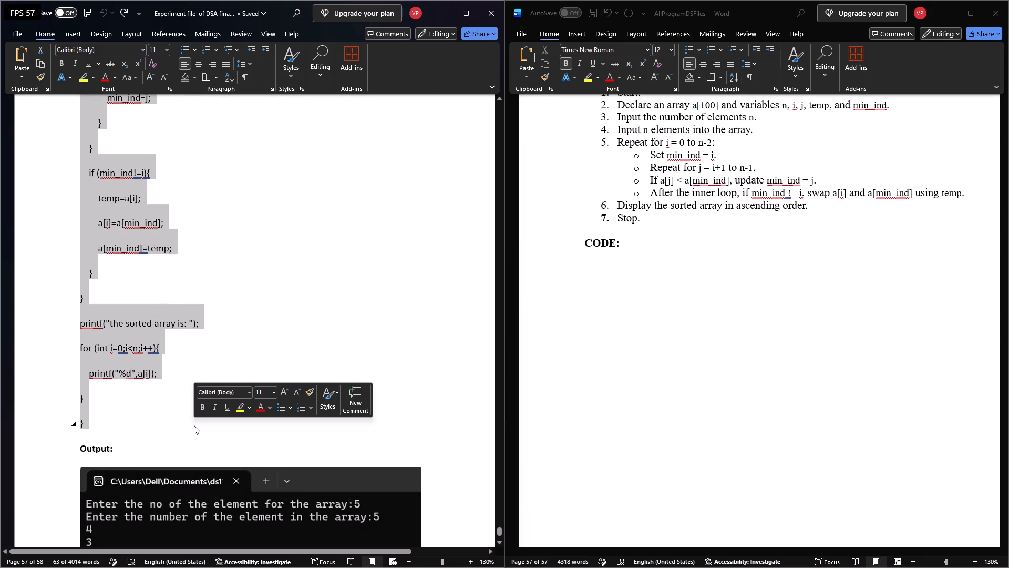
scroll(194, 425, "down", 4)
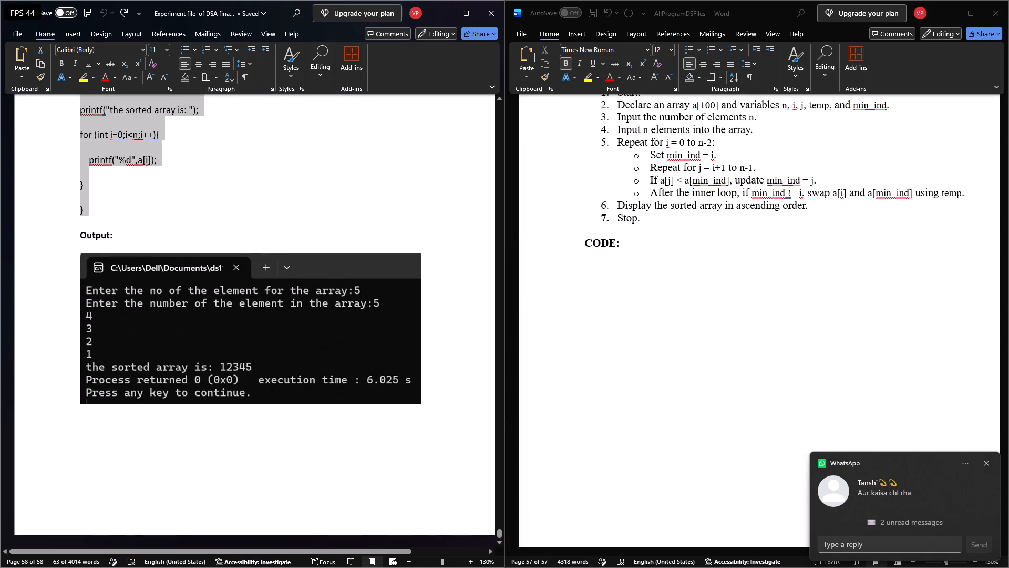
key("ctrl+c")
Examine the bubble sort program in the reference file alongside the Experiment-11 code in the AllProgramDSFiles document.
scroll(194, 425, "up", 6)
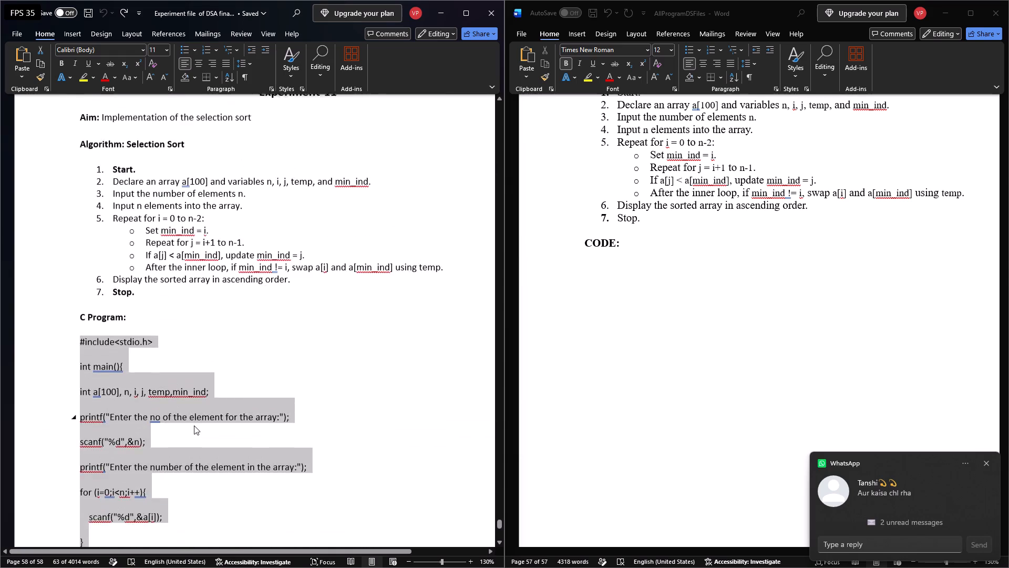
scroll(194, 425, "up", 4)
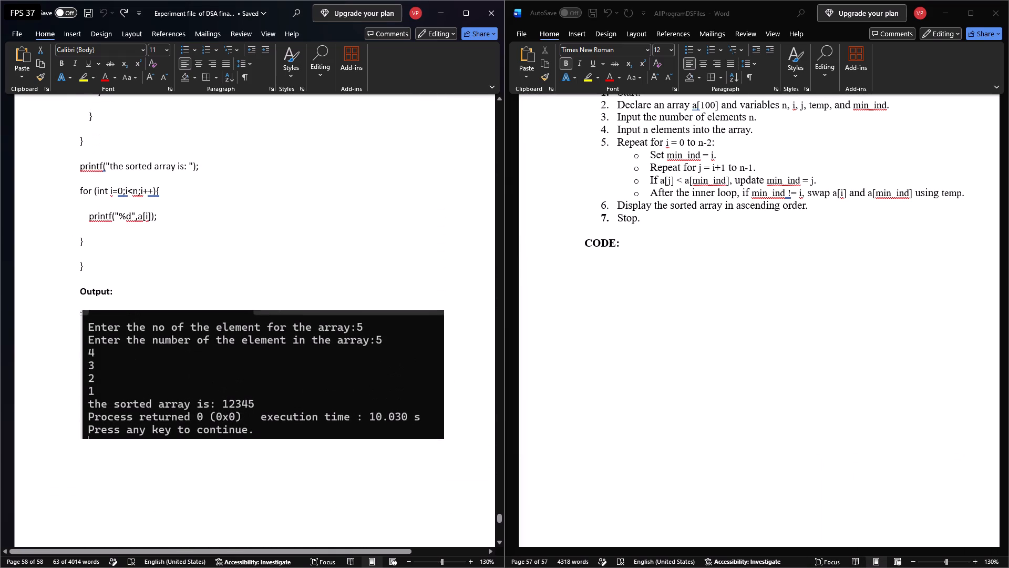
scroll(277, 430, "up", 3)
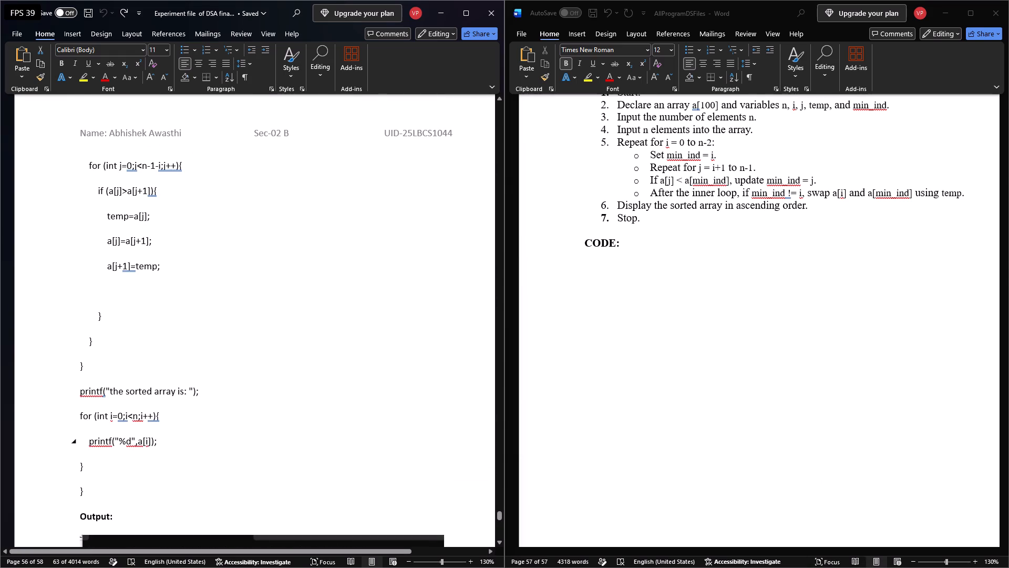
scroll(640, 349, "up", 4)
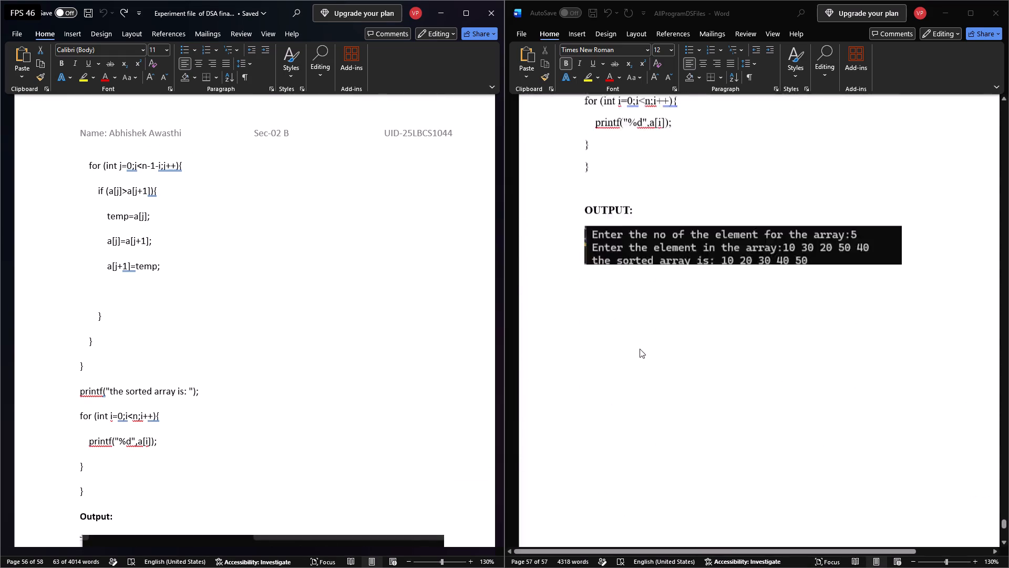
scroll(640, 349, "up", 4)
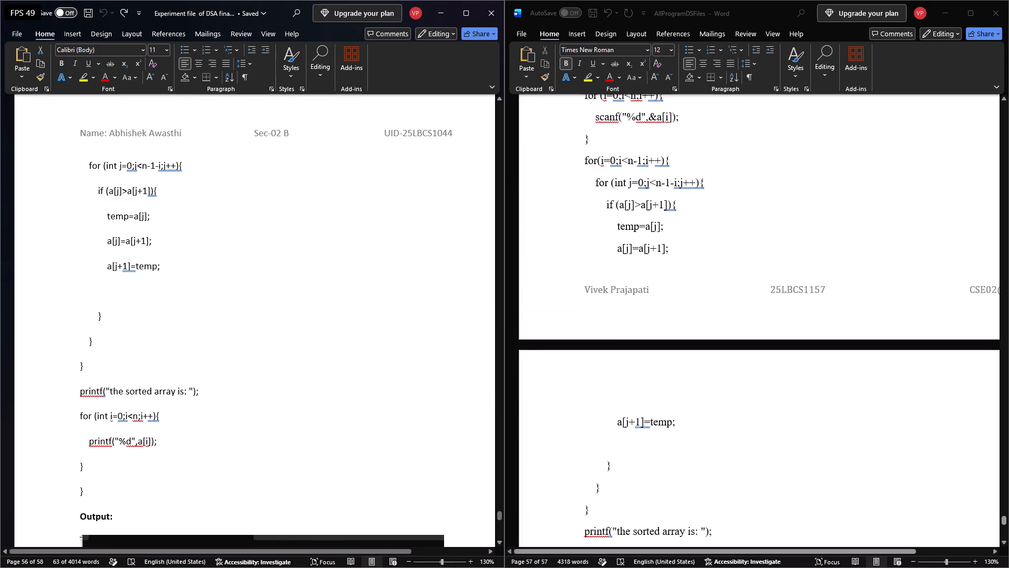
scroll(228, 237, "up", 3)
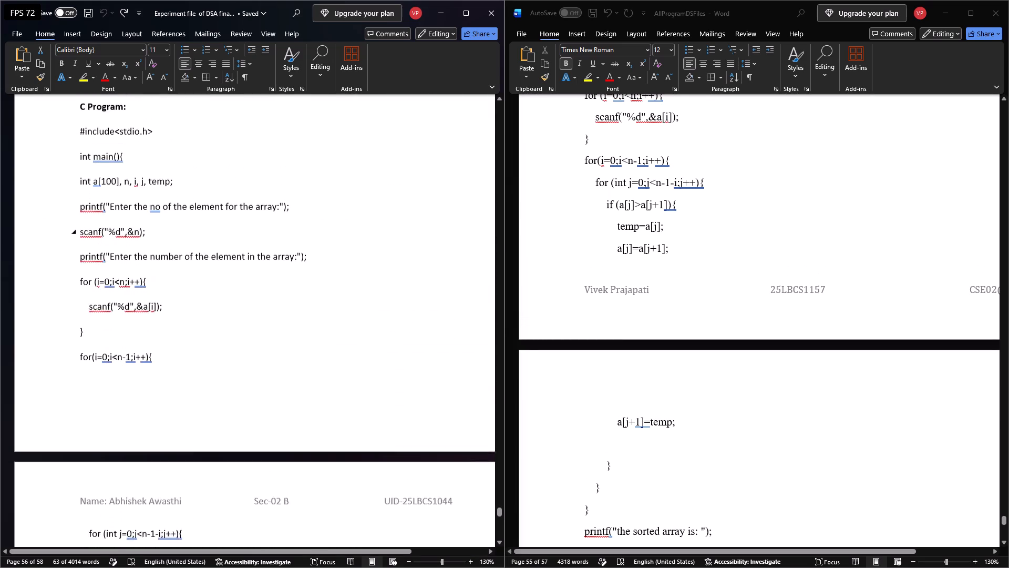
scroll(228, 237, "up", 2)
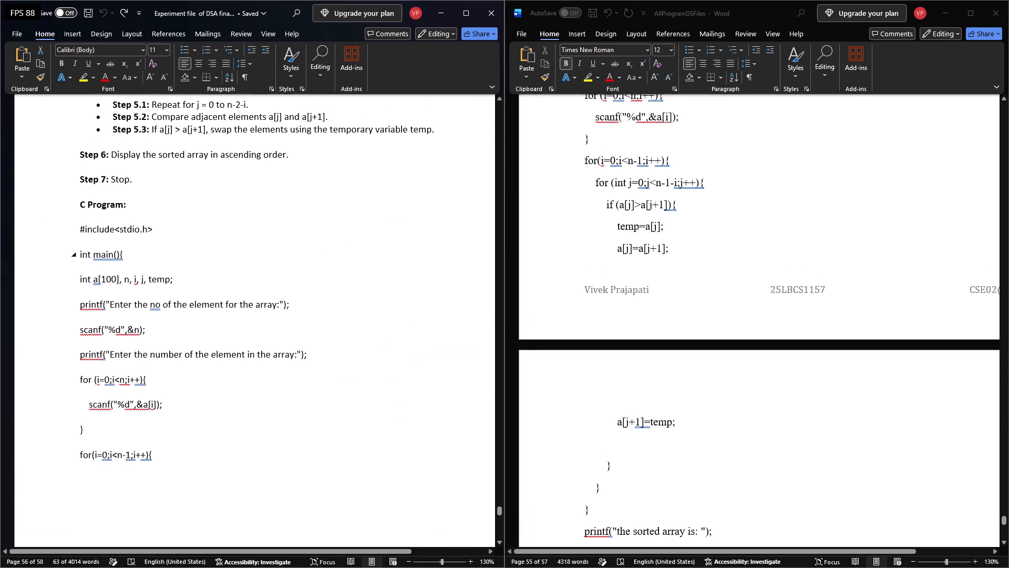
scroll(228, 237, "down", 2)
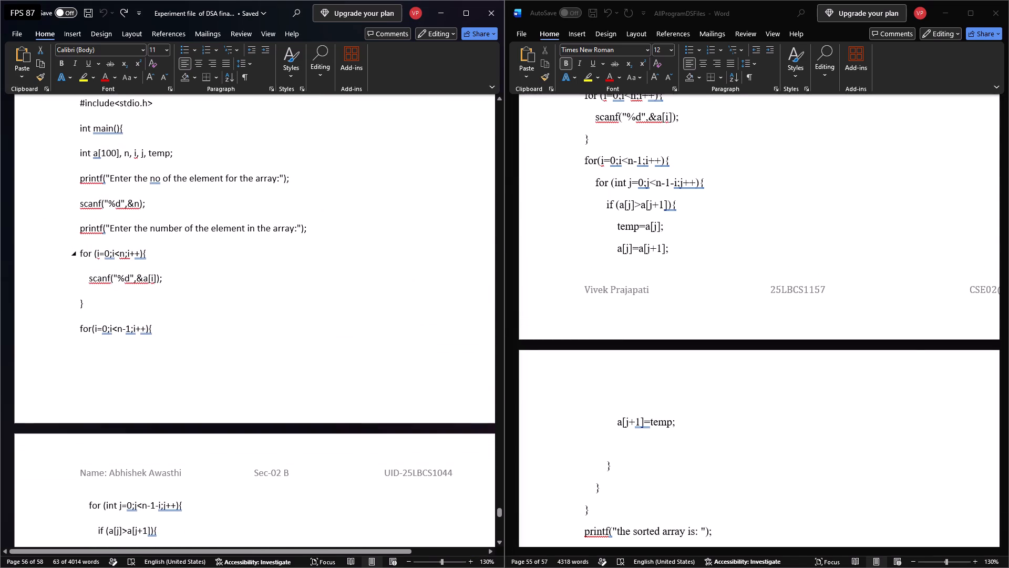
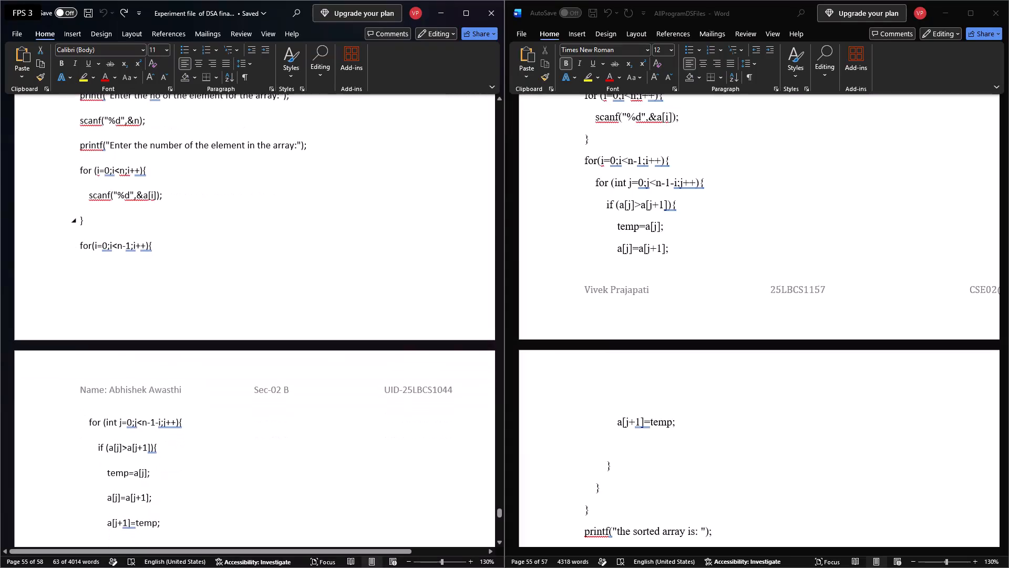
Compare the bubble sort code in the reference file with the Experiment-11 code, from the includes through the nested swap loops.
scroll(293, 289, "up", 1)
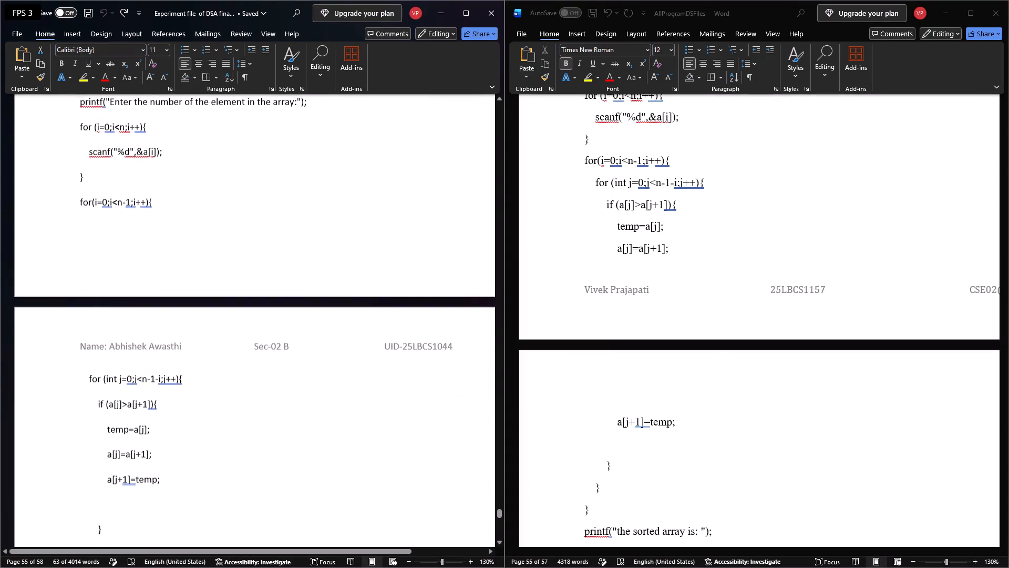
scroll(293, 289, "up", 1)
scroll(677, 273, "up", 1)
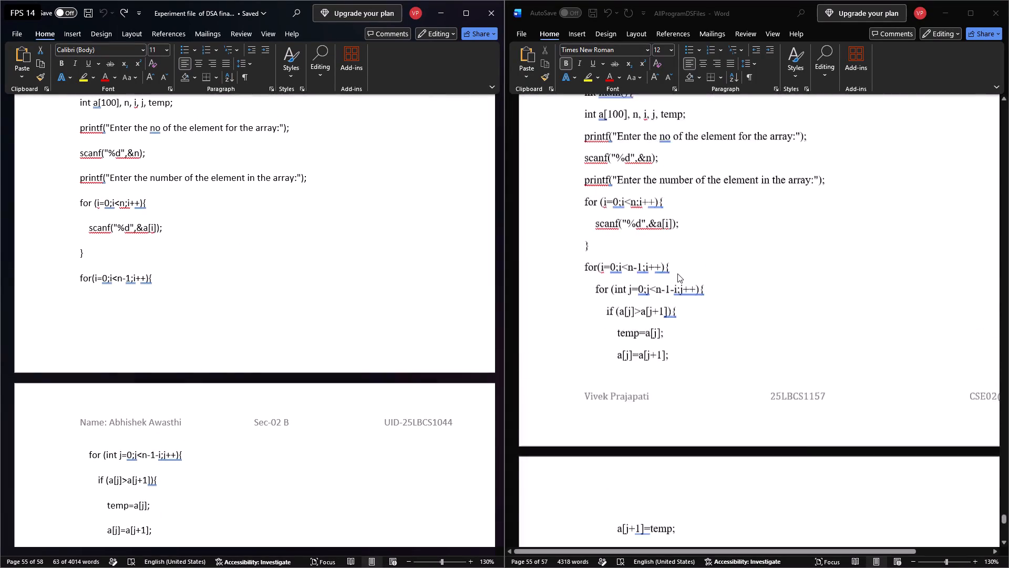
scroll(677, 273, "up", 3)
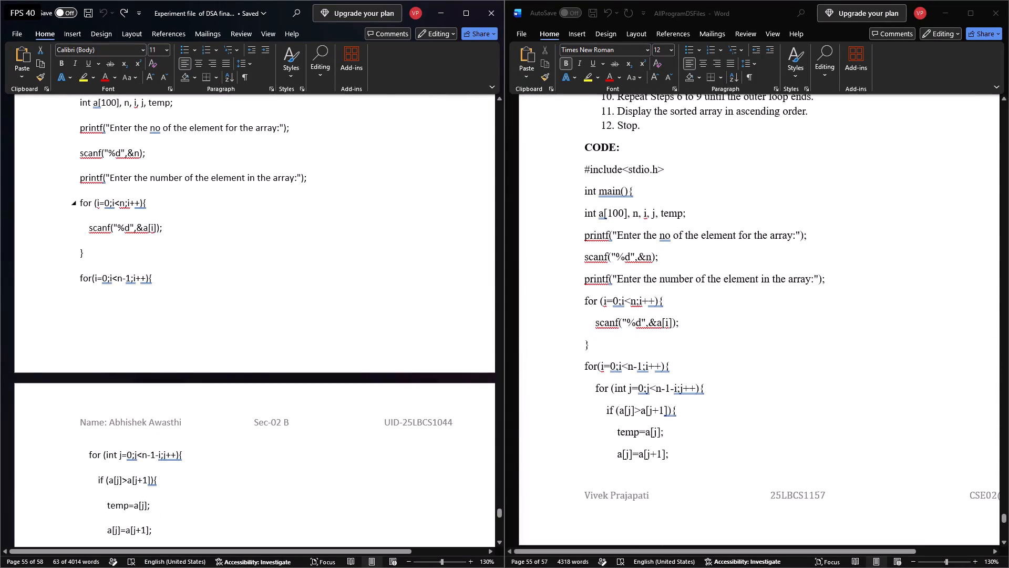
scroll(302, 208, "right", 1)
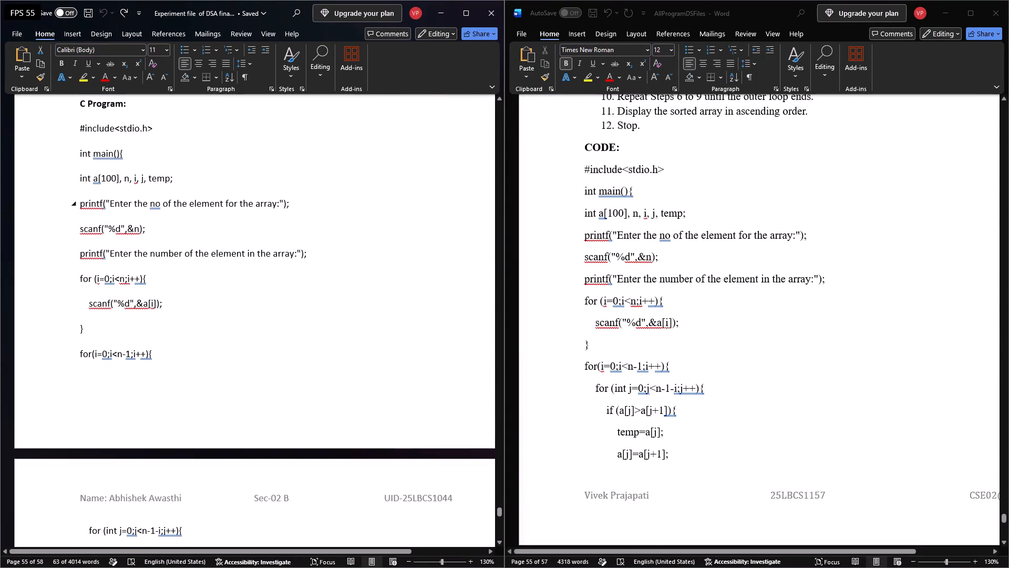
scroll(647, 277, "down", 2)
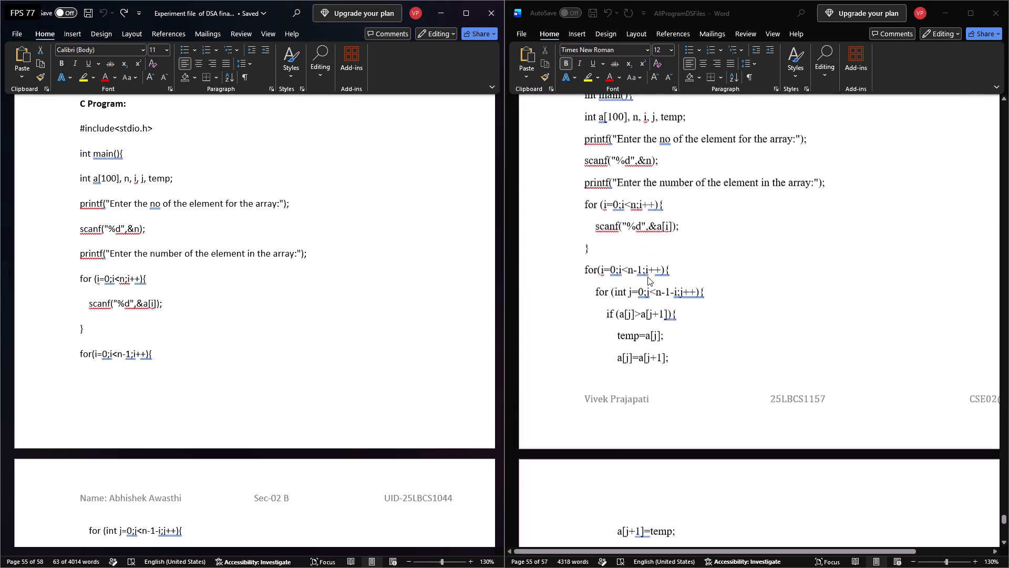
scroll(385, 275, "down", 1)
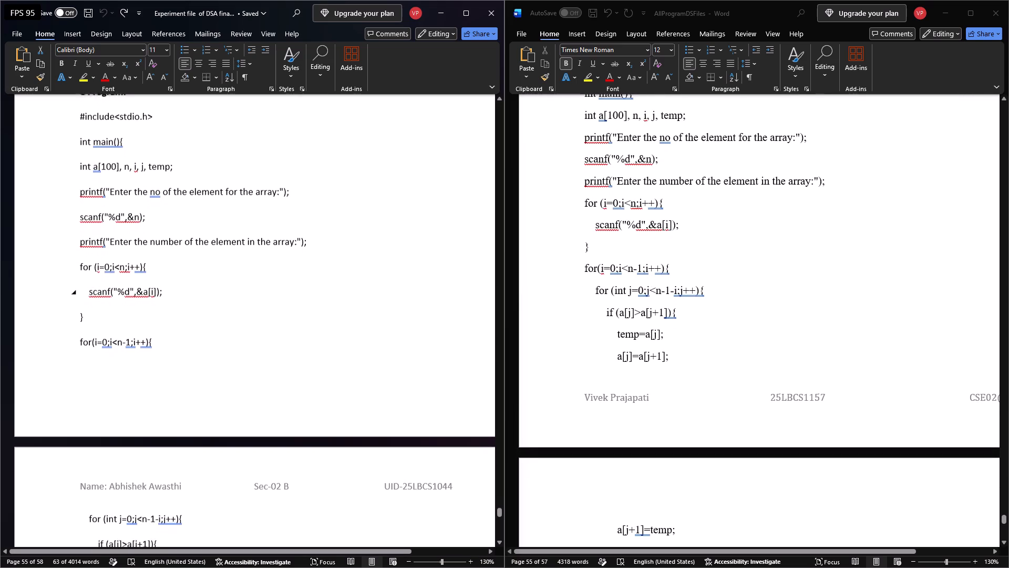
scroll(385, 275, "down", 2)
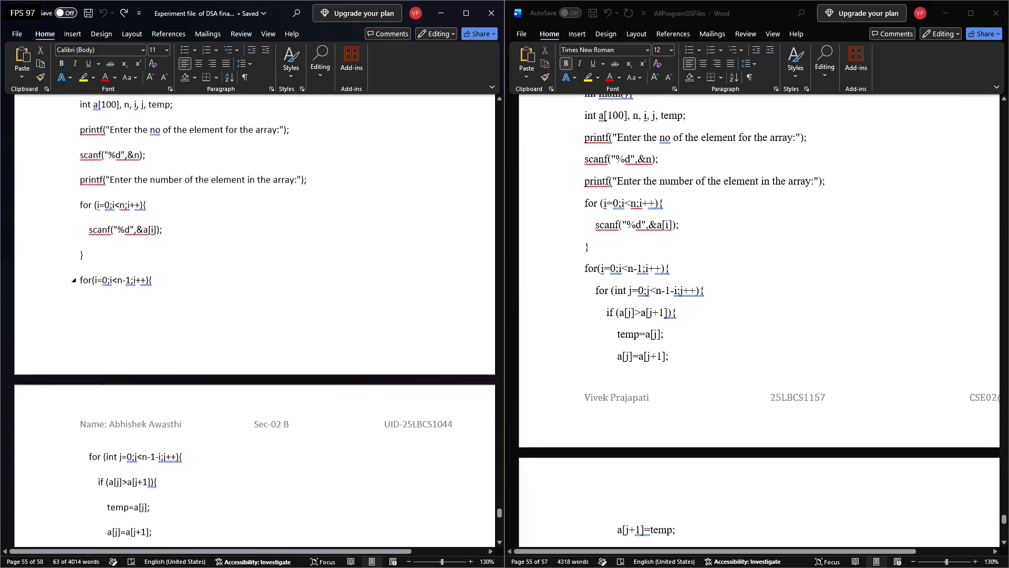
scroll(385, 275, "down", 1)
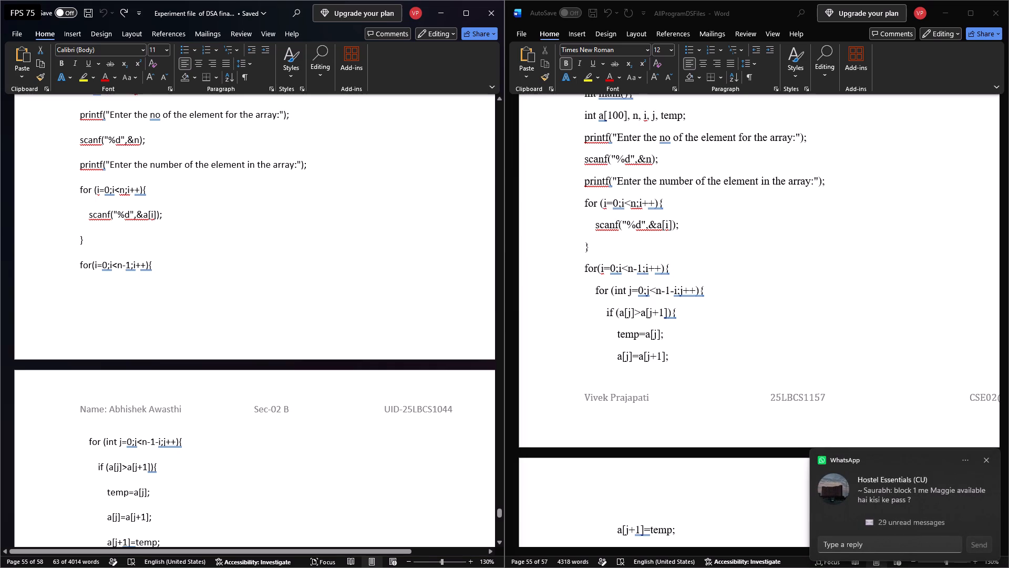
Examine the rest of the bubble sort program in both documents, through to the Experiment-12 section and the reference selection sort program.
scroll(435, 293, "down", 1)
scroll(673, 370, "down", 1)
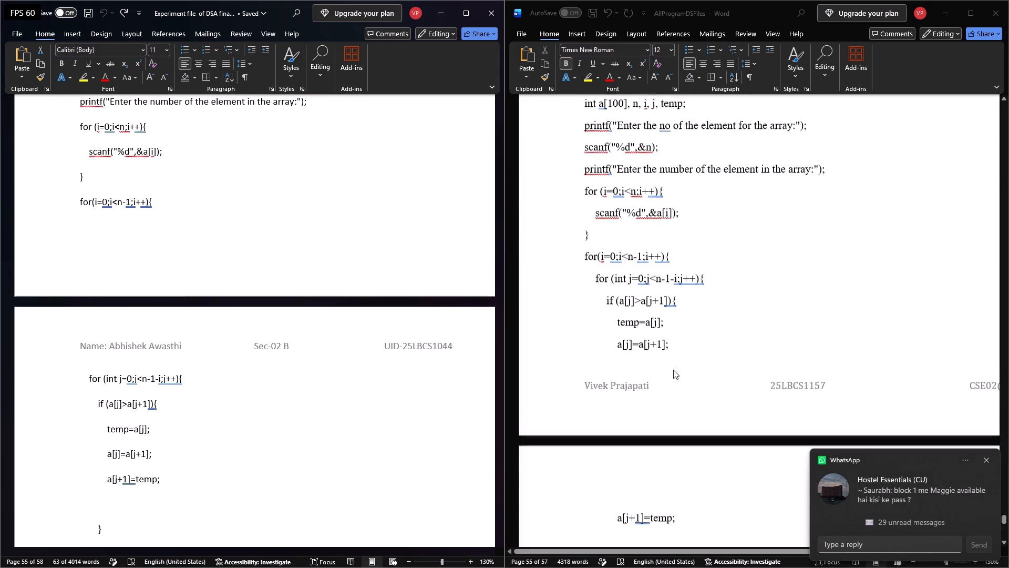
scroll(673, 370, "down", 1)
scroll(351, 450, "down", 1)
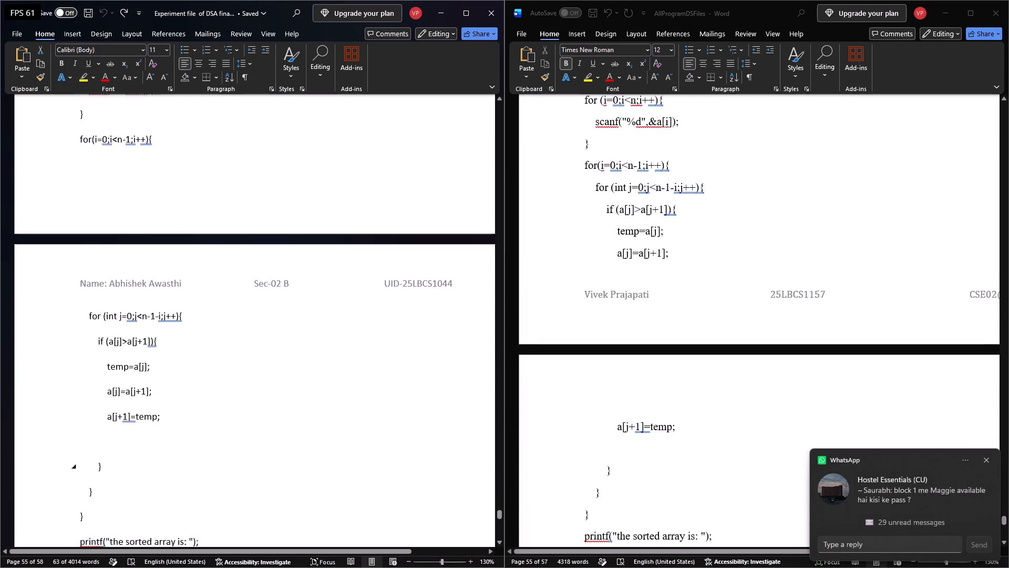
scroll(351, 450, "down", 1)
scroll(635, 454, "down", 4)
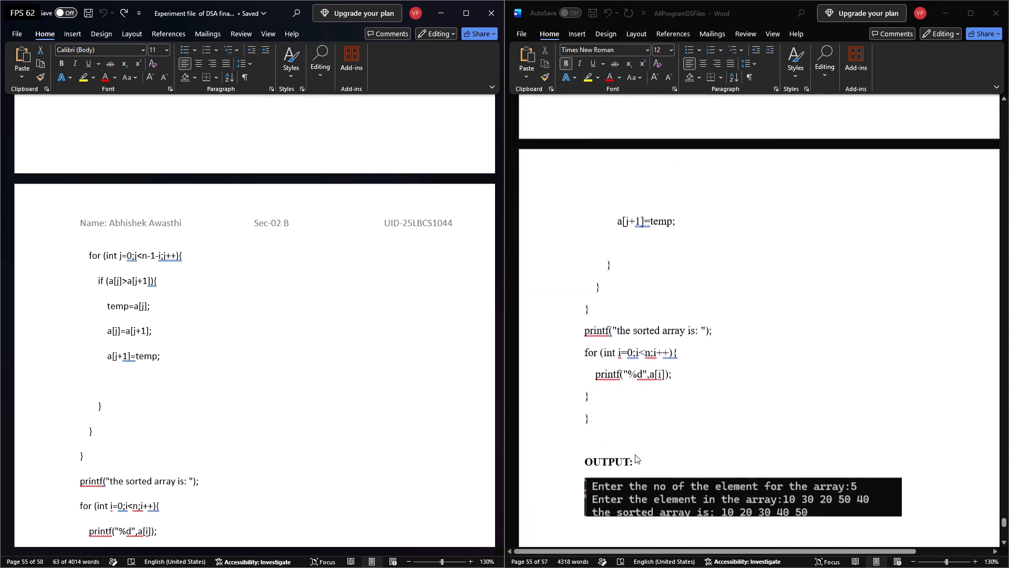
scroll(635, 454, "down", 8)
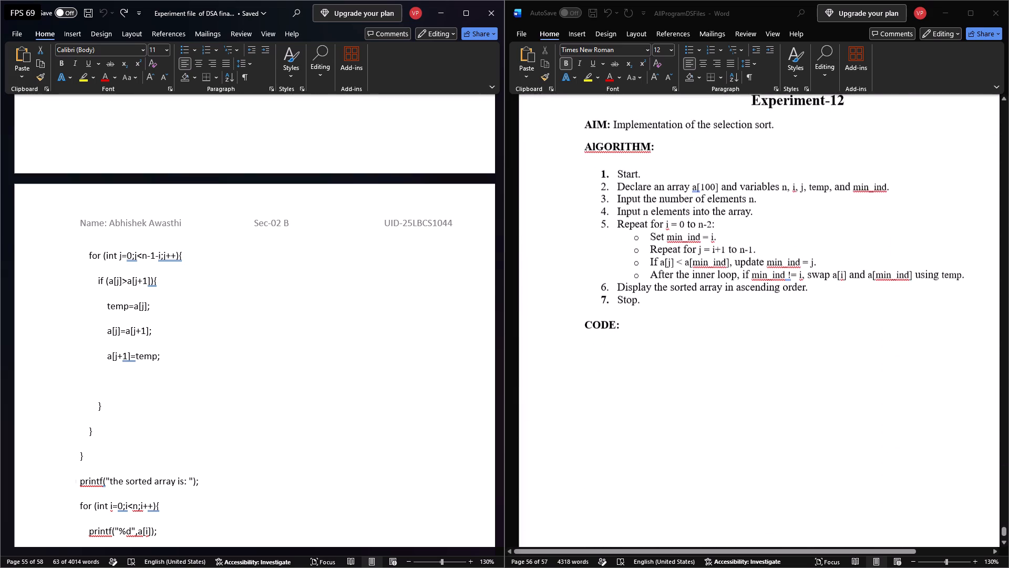
scroll(224, 473, "down", 9)
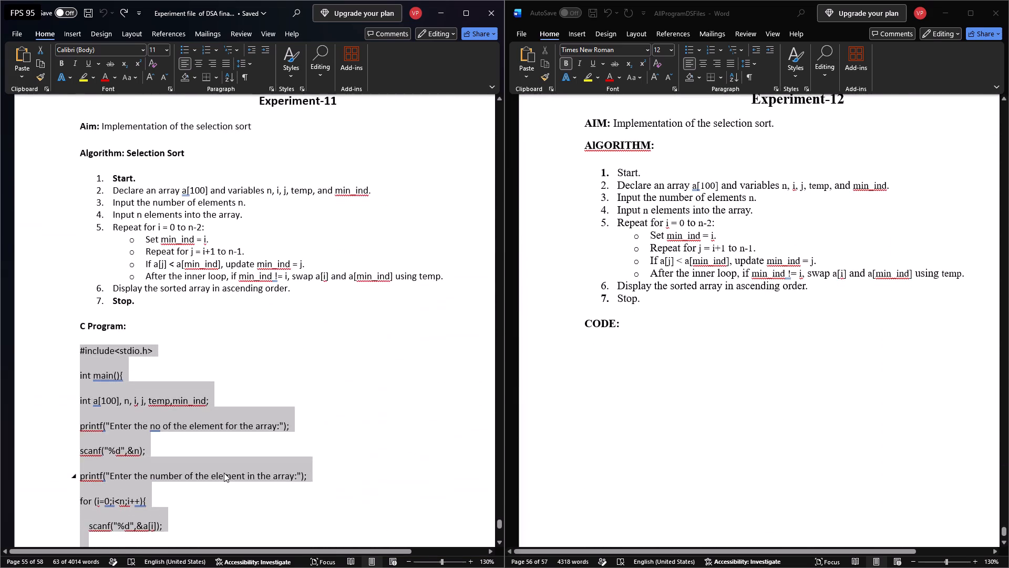
scroll(224, 473, "down", 2)
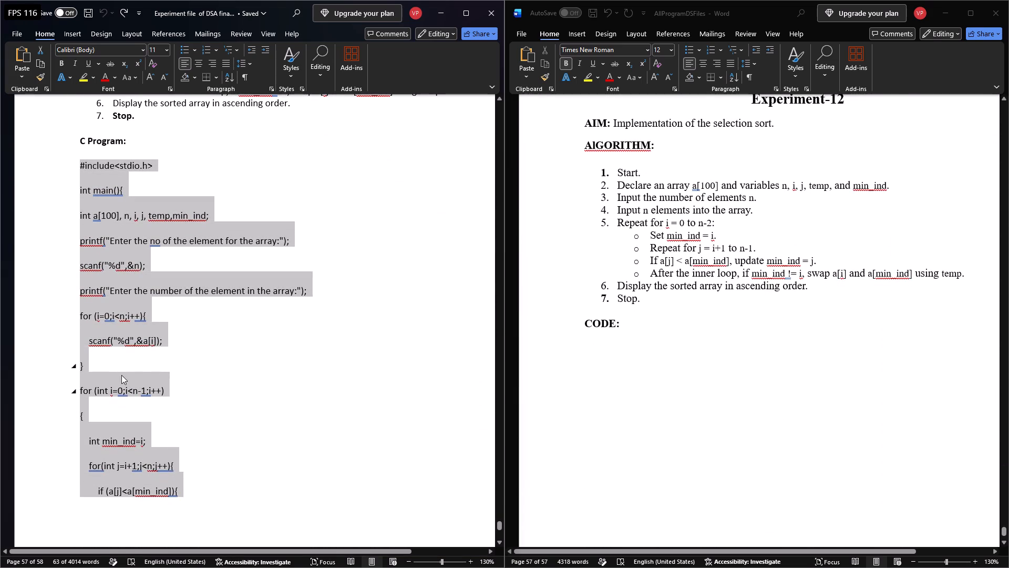
scroll(221, 428, "down", 2)
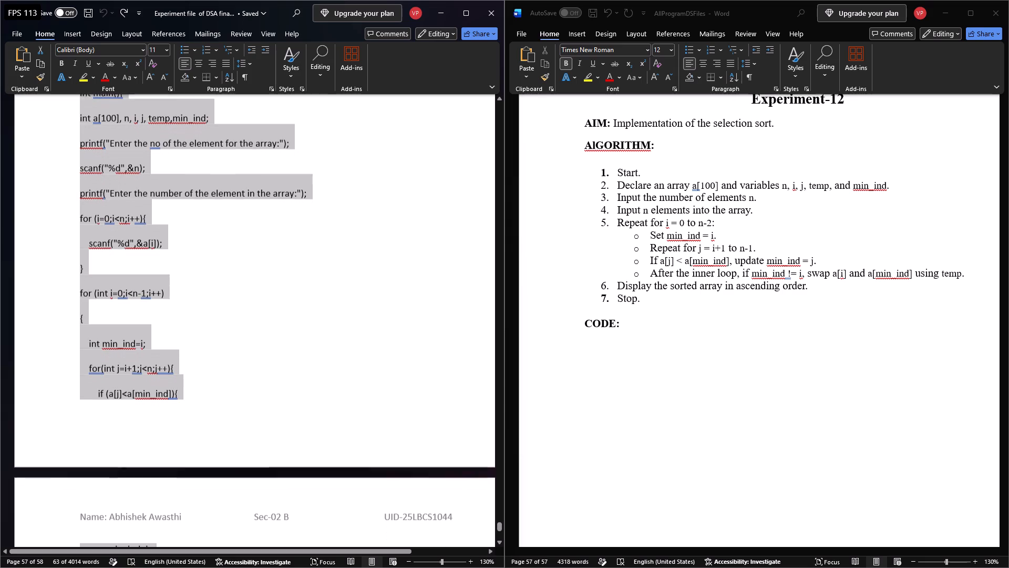
Paste the copied selection sort program on the empty line below "CODE:" in Experiment-12 of AllProgramDSFiles.
left_click(656, 328)
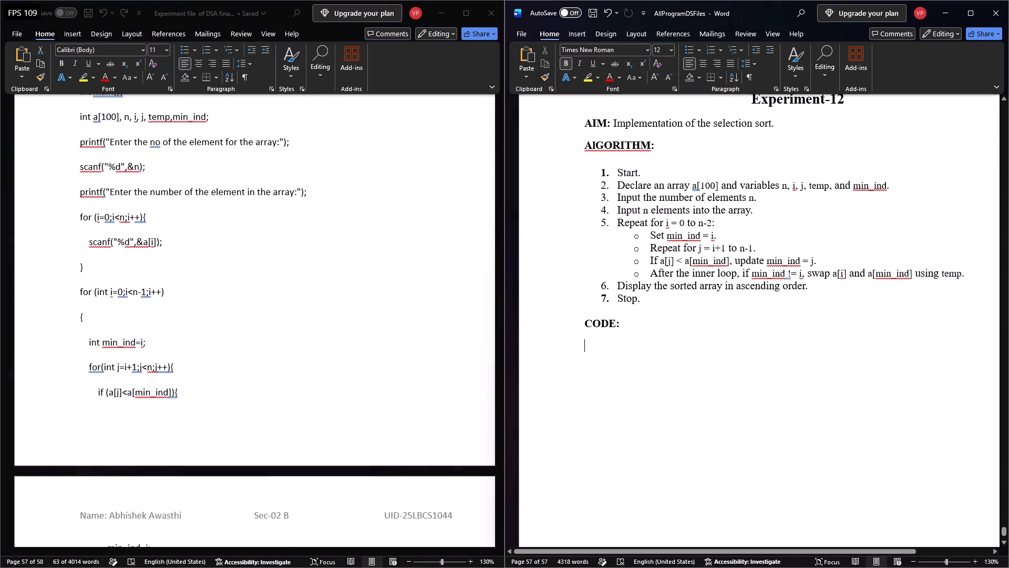
key("ctrl+v")
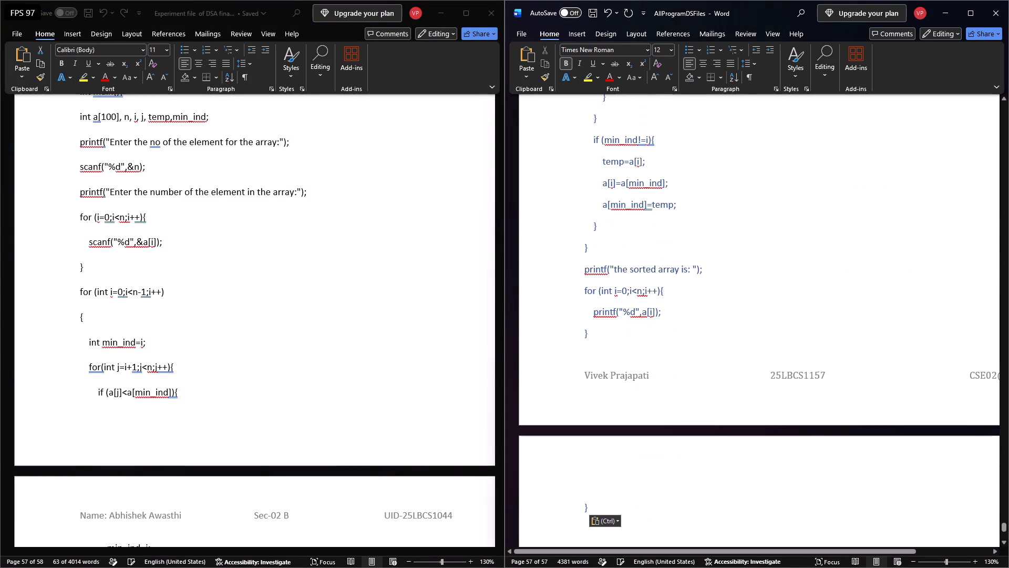
Clear the formatting of the pasted selection sort code, from "#include<stdio.h>" to the final brace, and set its font to Times New Roman.
left_click(627, 505)
left_click_drag(627, 505, 576, 81)
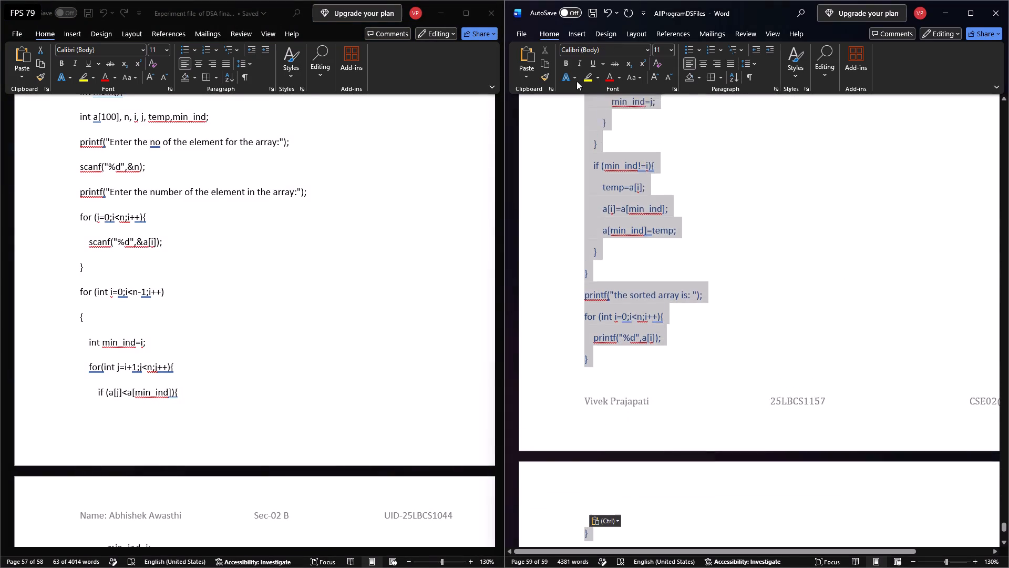
left_click_drag(576, 81, 629, 567)
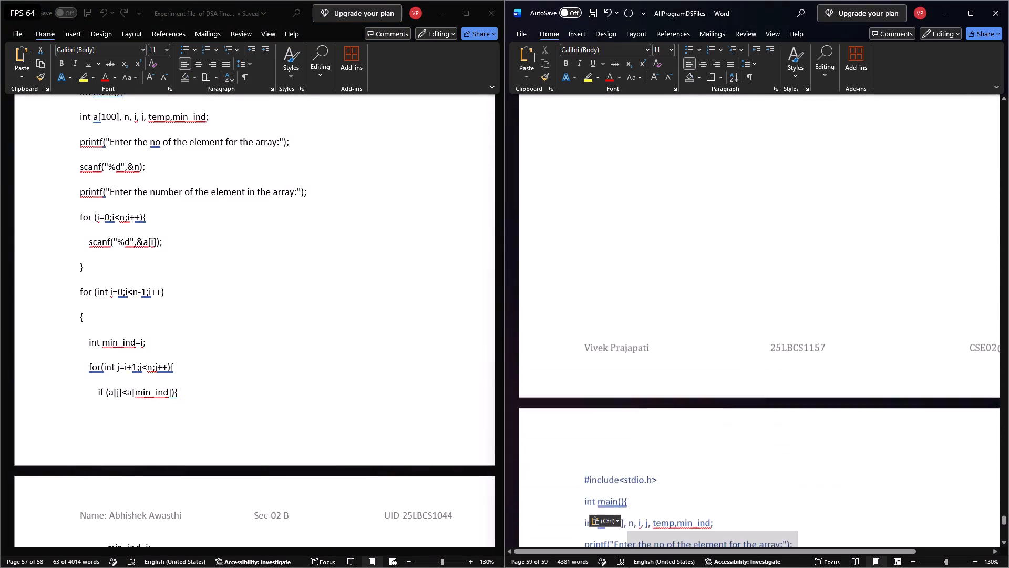
left_click_drag(629, 567, 582, 389)
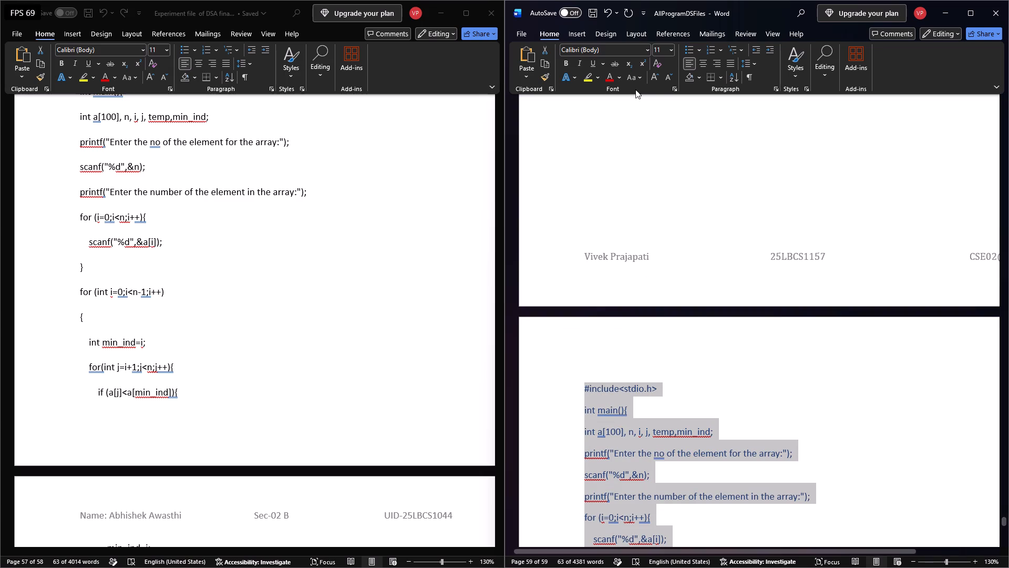
left_click(655, 63)
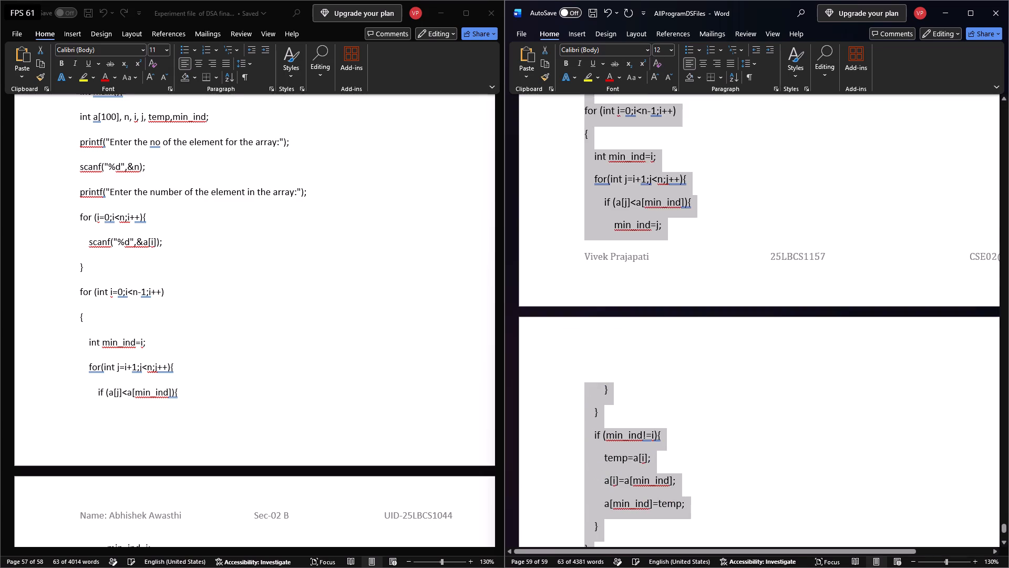
left_click(644, 49)
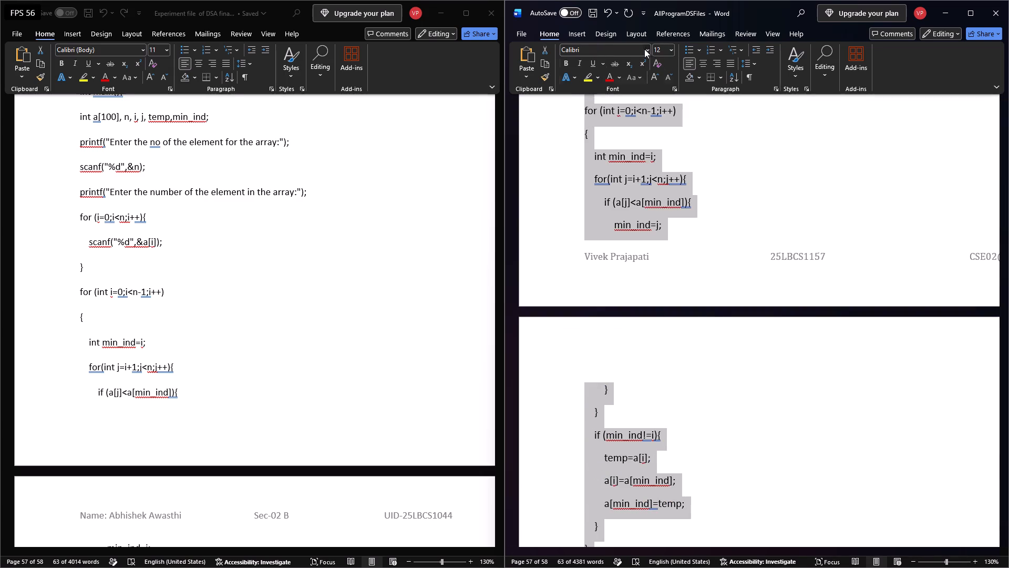
left_click(623, 122)
Add the bold line "OUTPUT:" below the final brace of the selection sort code, with an empty line under it.
scroll(632, 352, "down", 3)
left_click(640, 283)
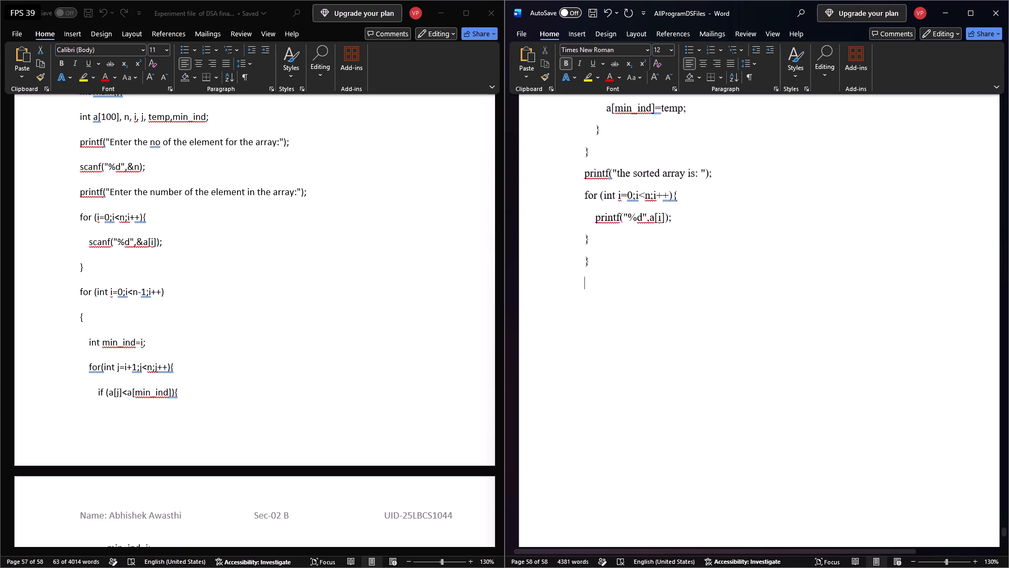
type("OUTPUT")
key("shift+colon")
key("Return")
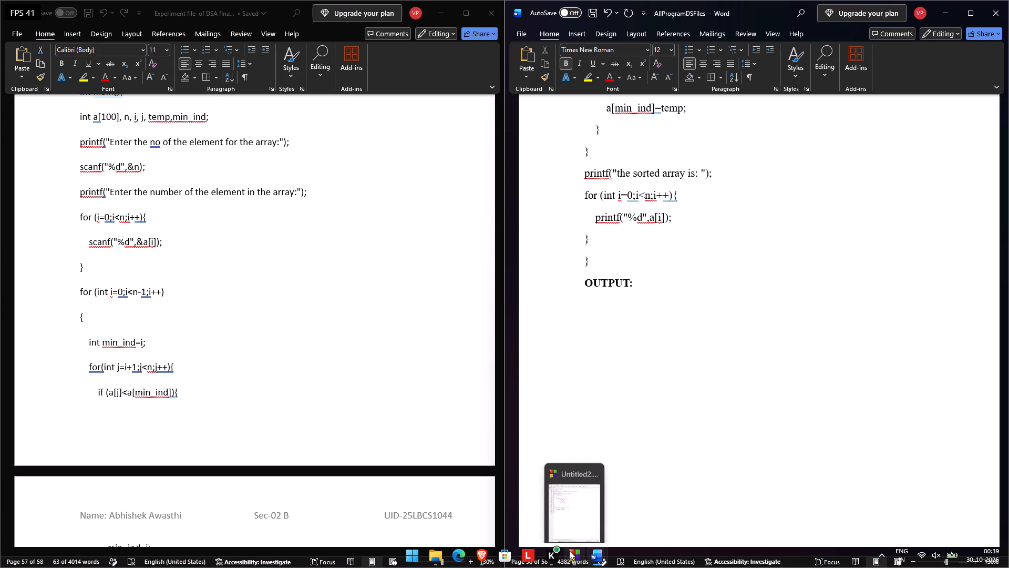
Switch to Code::Blocks and save the bubble sort file Untitled2.c as Bubblesort11 in the c_DSA_Final folder.
left_click(569, 551)
left_click(237, 277)
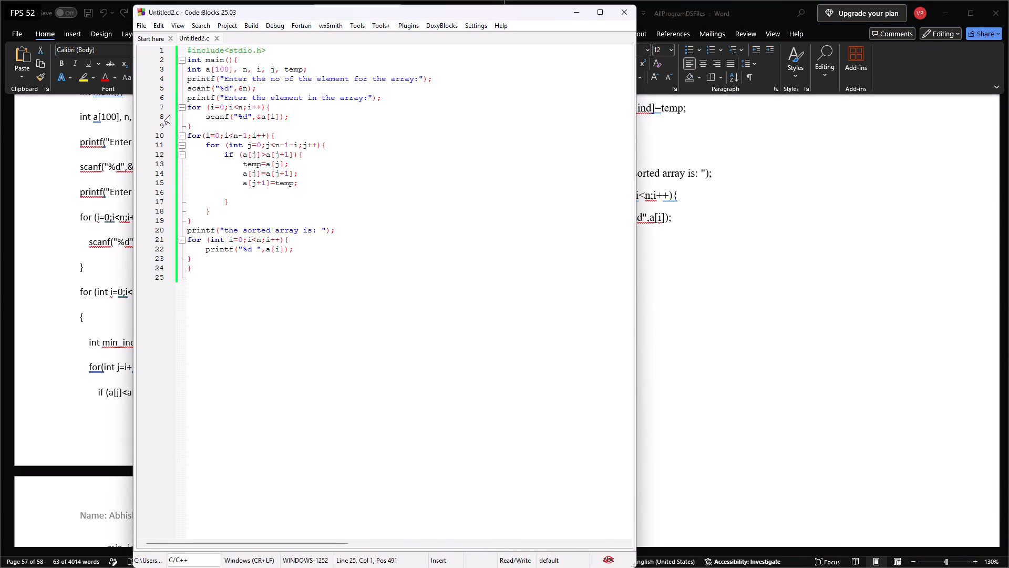
left_click(142, 24)
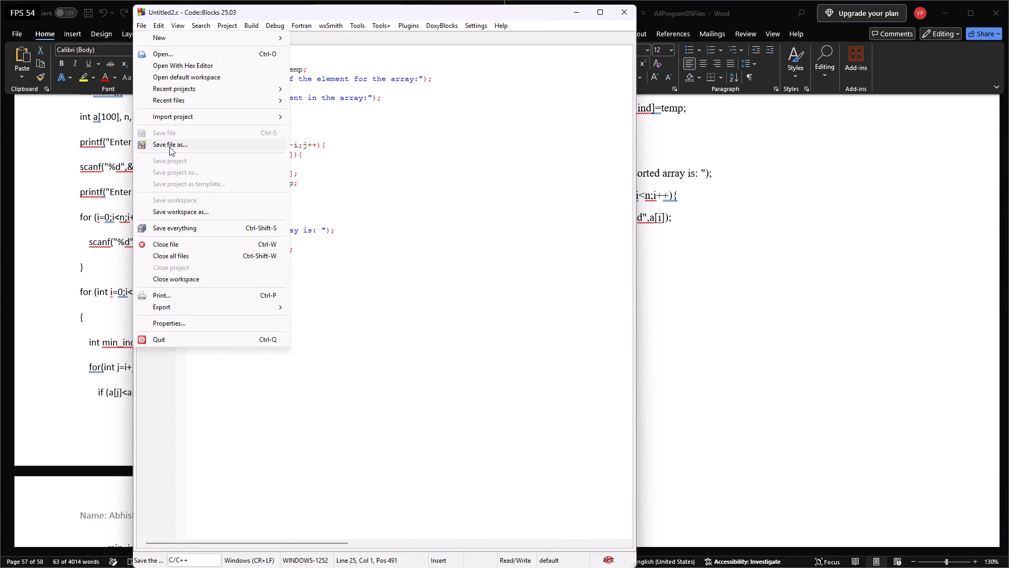
left_click(169, 147)
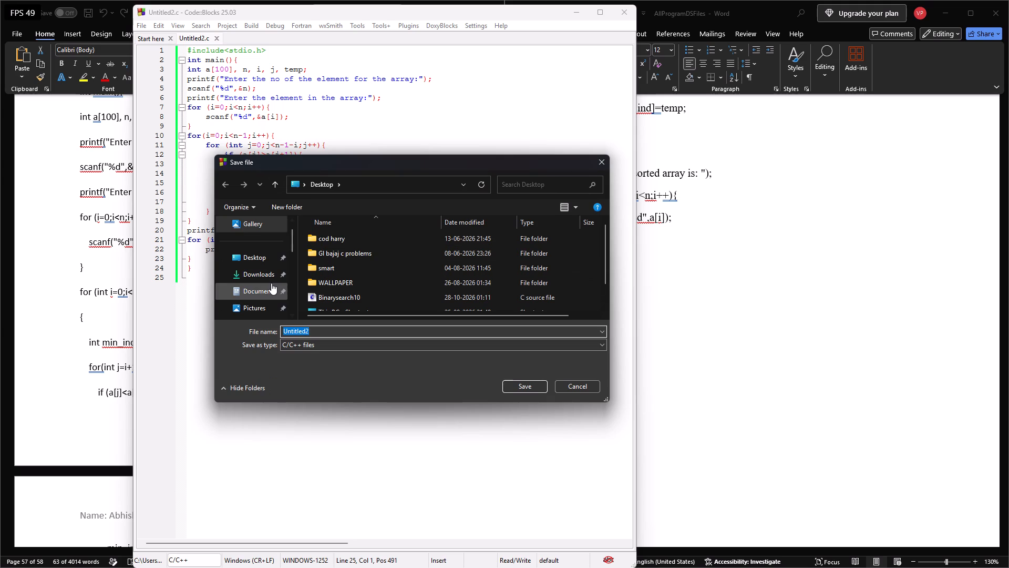
scroll(271, 283, "down", 1)
left_click(263, 258)
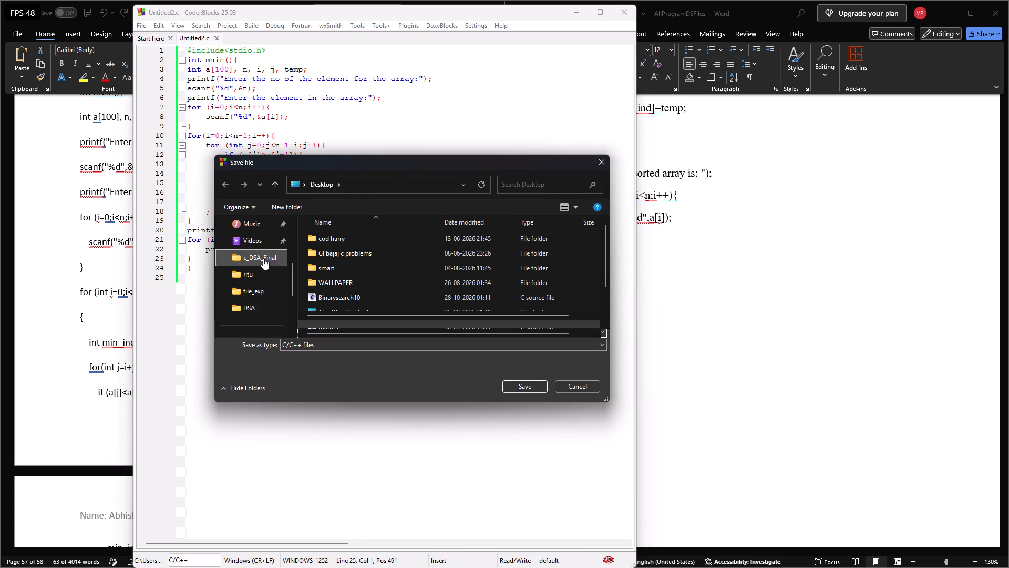
double_click(353, 348)
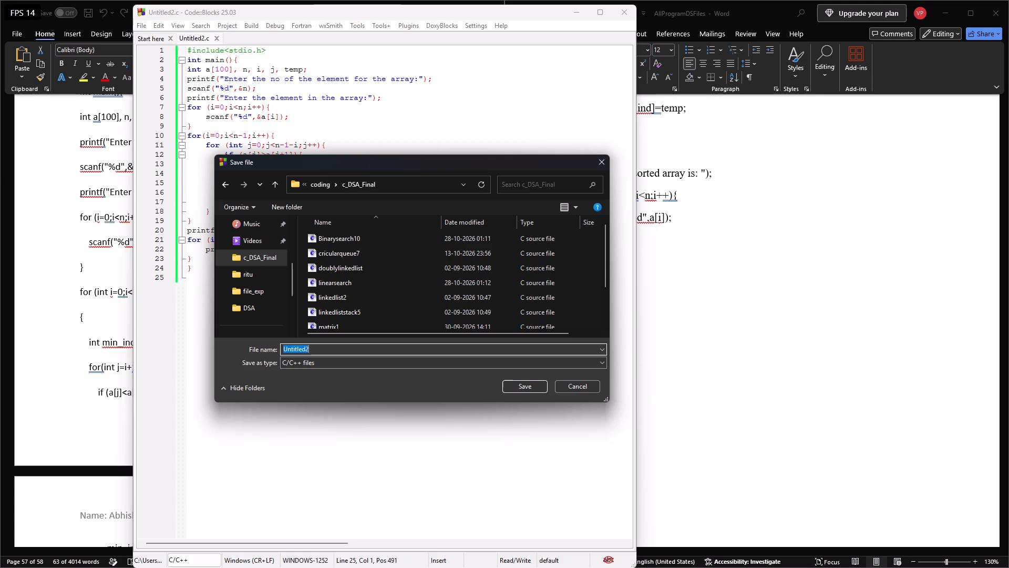
type("Bubb")
type("lesort11")
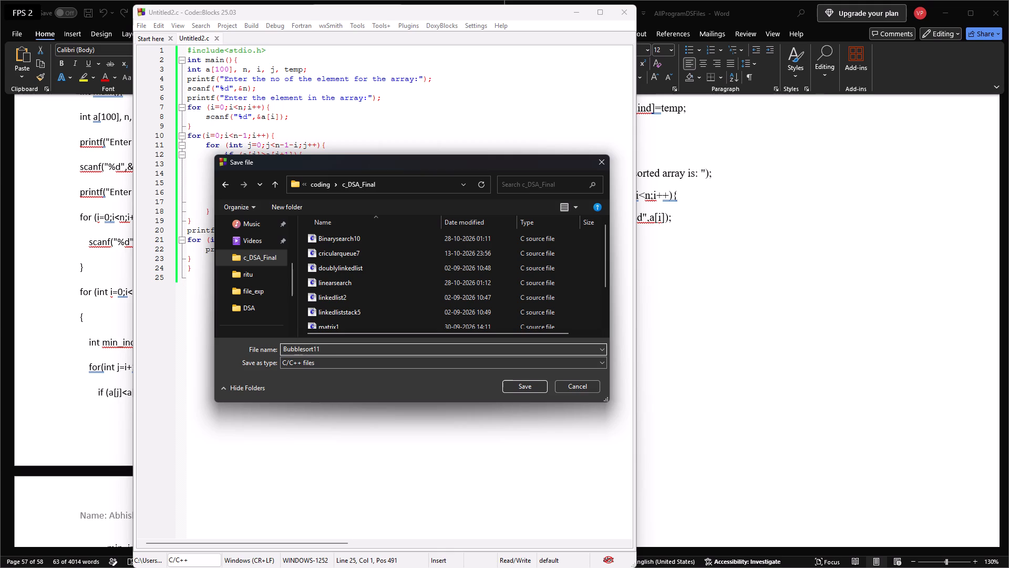
left_click(524, 387)
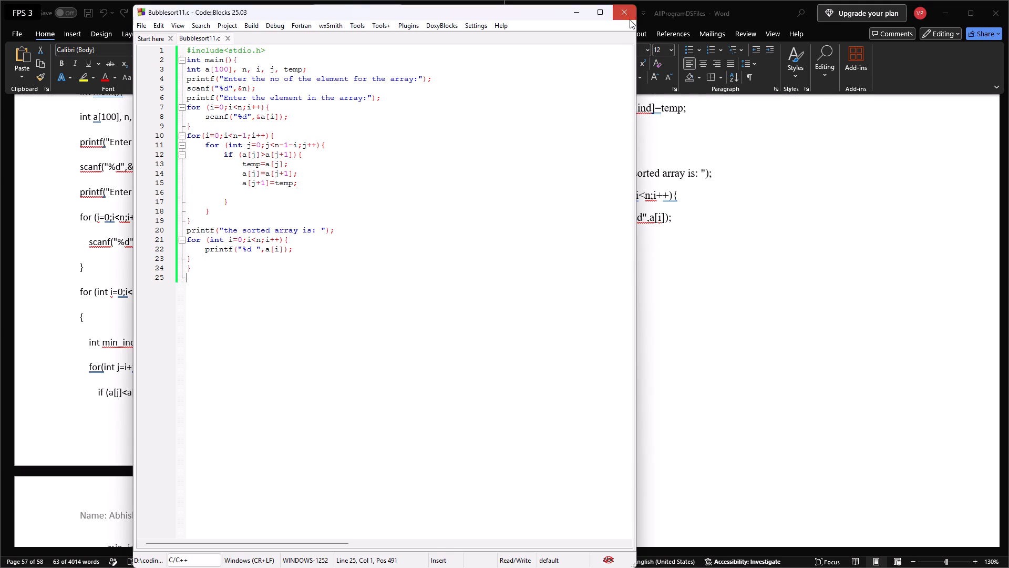
Close Bubblesort11.c and open the Untitled2 C source file from the Desktop.
left_click(227, 42)
left_click(139, 25)
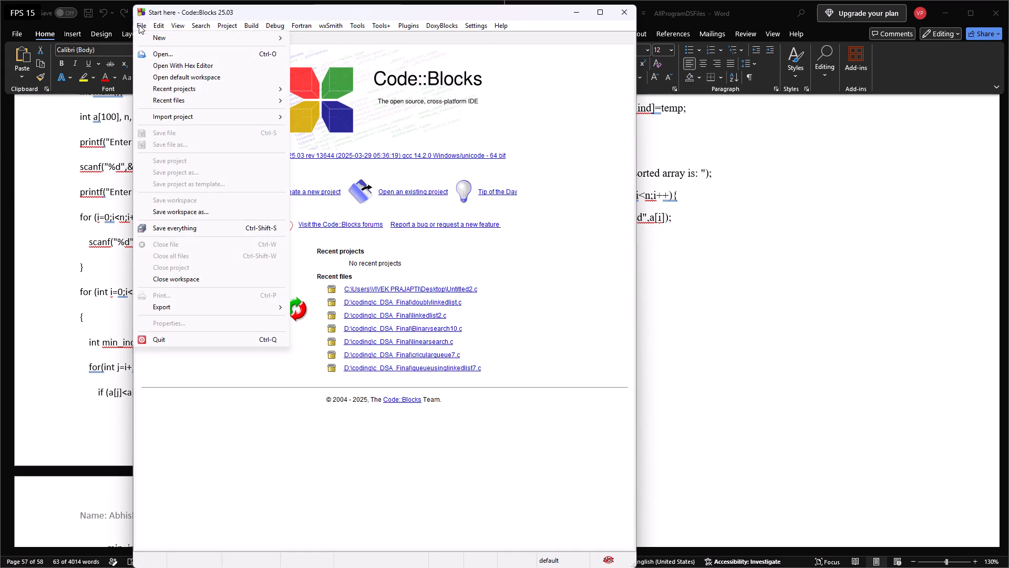
left_click(170, 55)
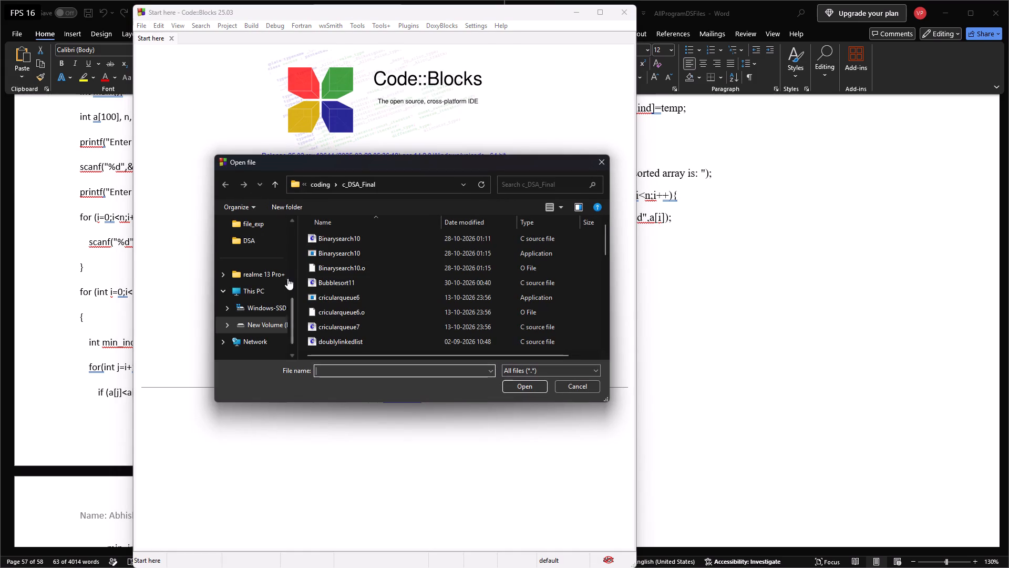
scroll(266, 303, "up", 2)
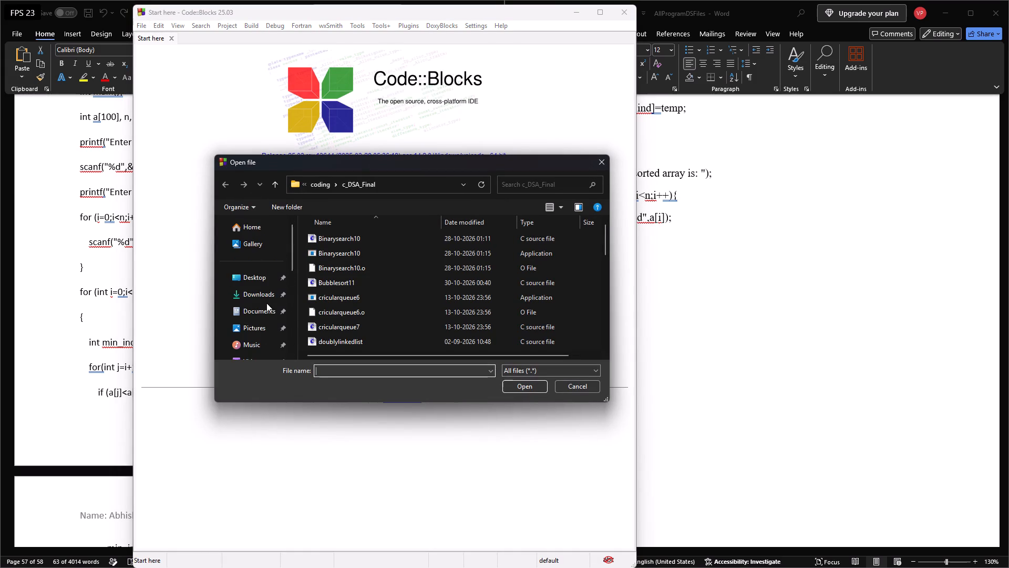
left_click(260, 285)
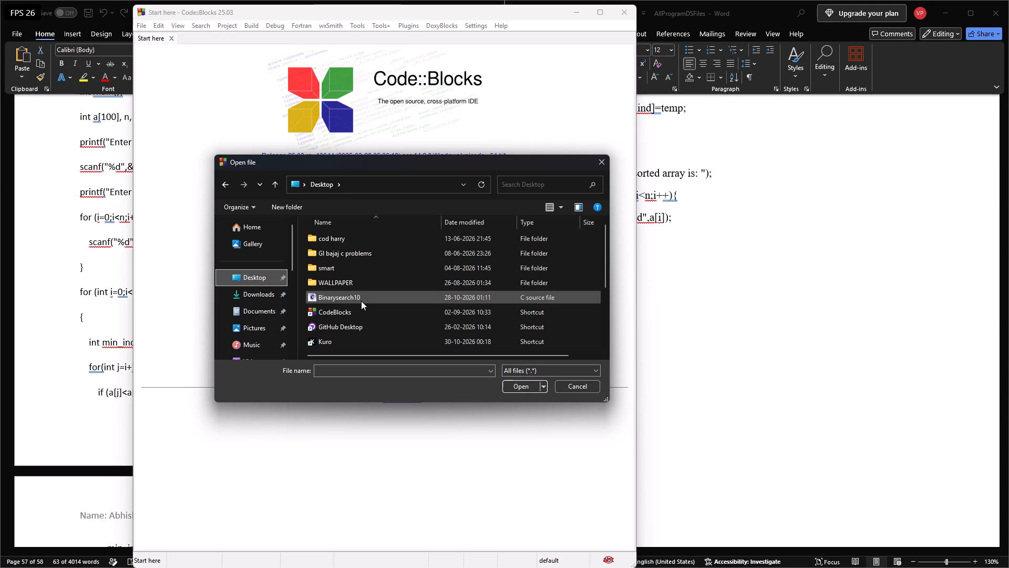
scroll(361, 301, "down", 3)
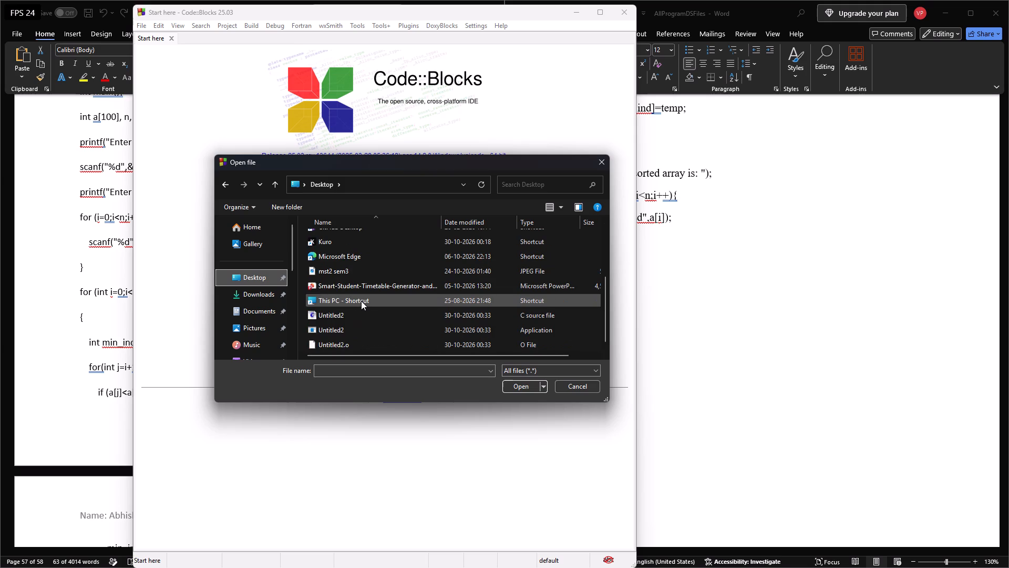
scroll(361, 301, "down", 1)
double_click(356, 314)
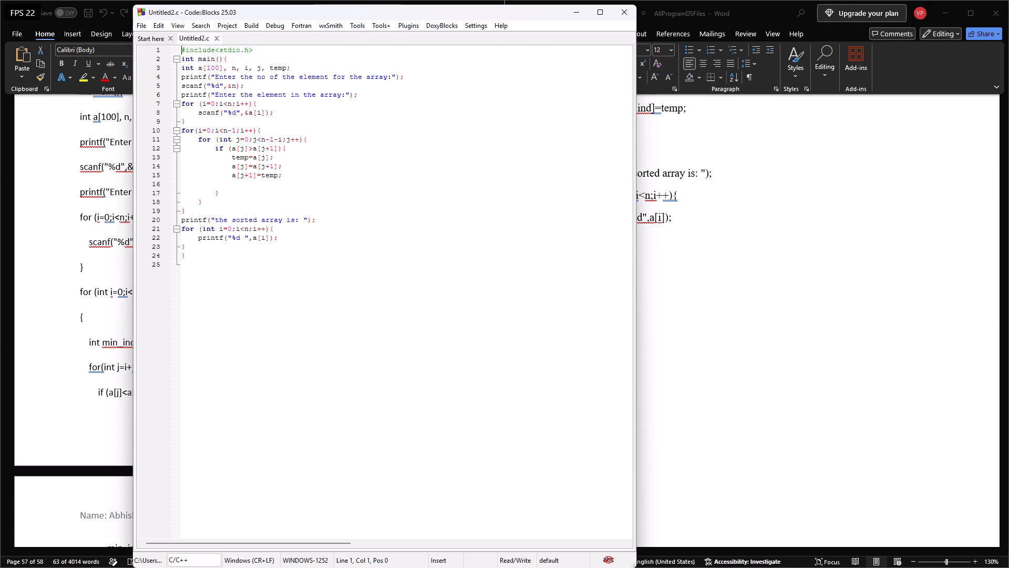
Return to the AllProgramDSFiles document and copy the Experiment-12 selection sort code, from "#include<stdio.h>" through the final closing brace.
left_click(581, 9)
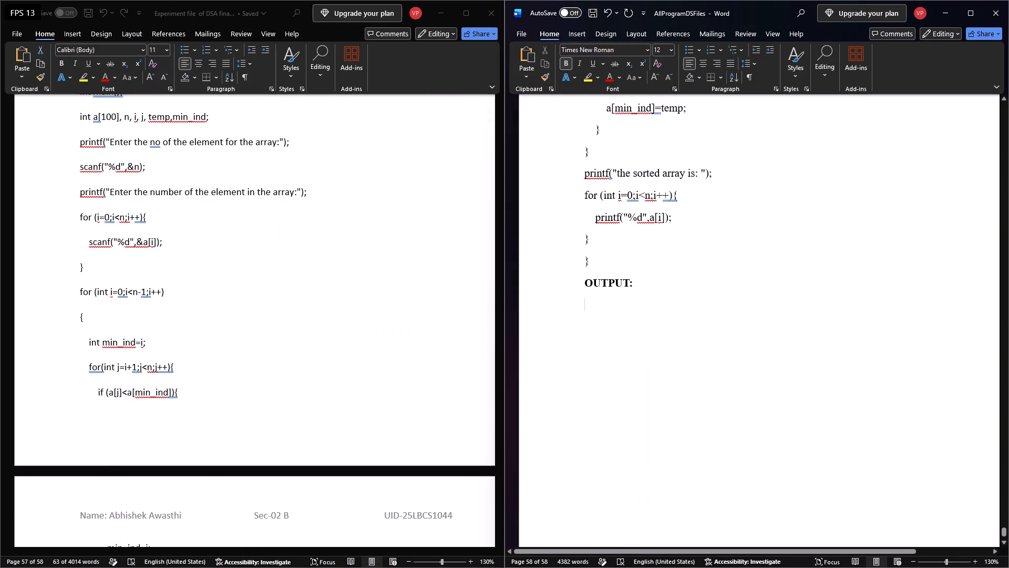
scroll(630, 317, "up", 2)
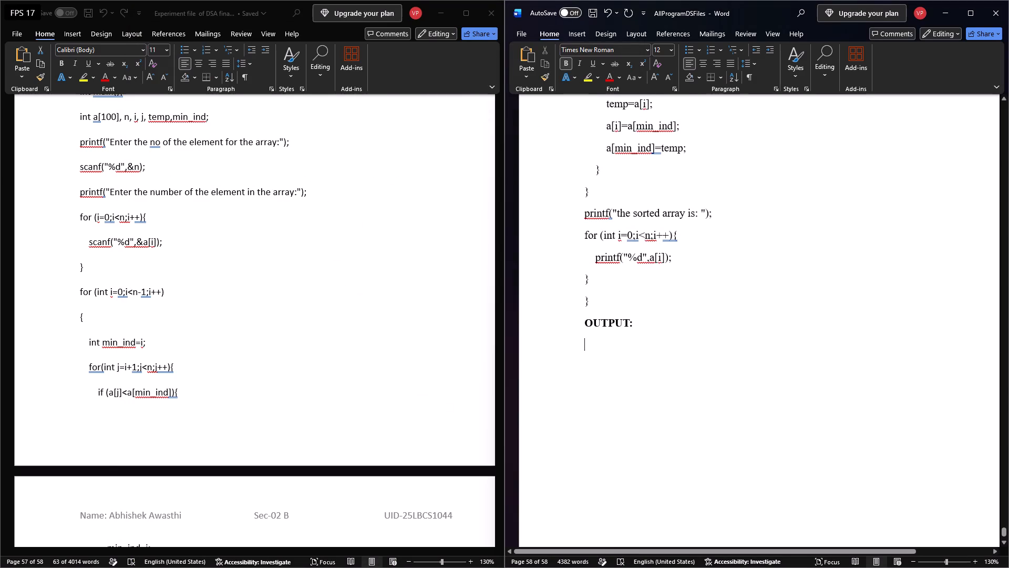
left_click(614, 309)
left_click(617, 301)
left_click_drag(617, 301, 595, 317)
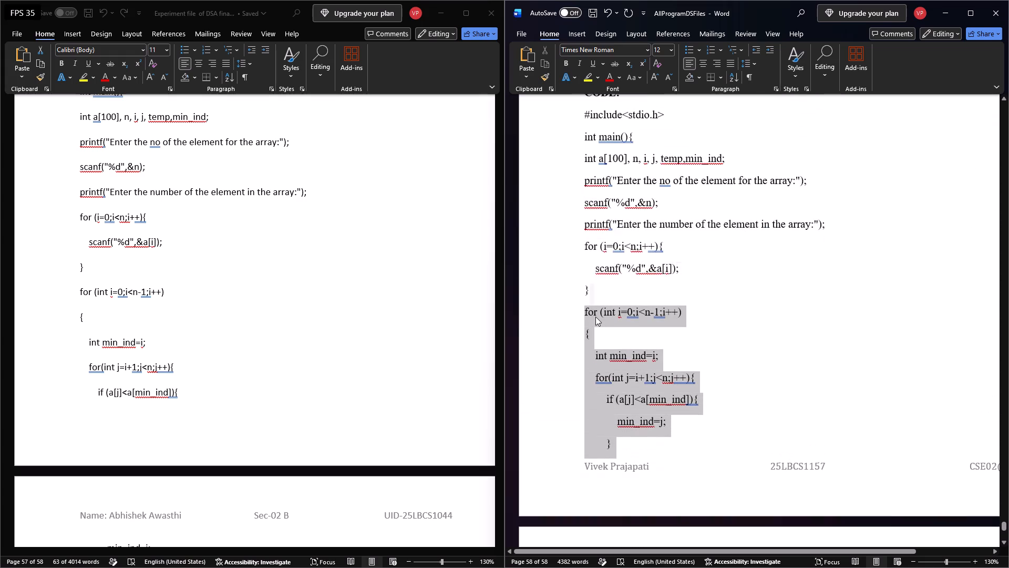
left_click_drag(595, 317, 581, 120)
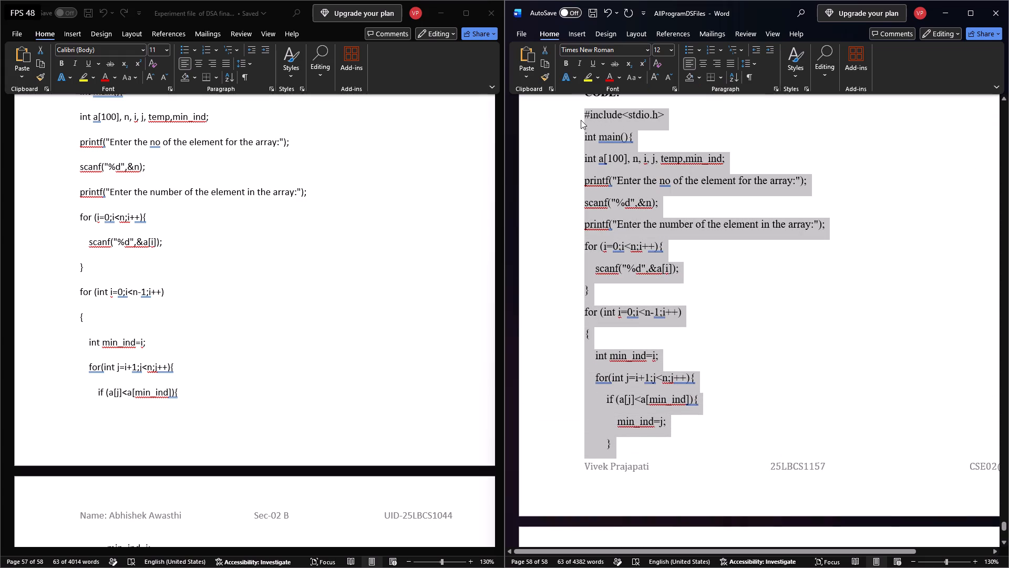
key("ctrl+c")
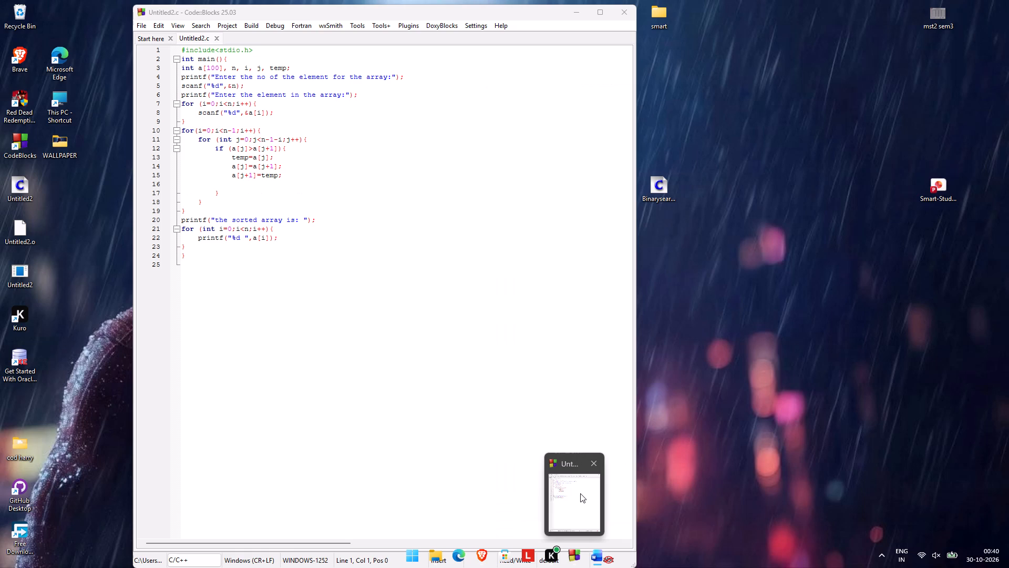
Switch to Code::Blocks, replace all the code in Untitled2.c with the copied selection sort code, and save the file.
left_click(580, 493)
left_click_drag(271, 266, 171, 49)
key("ctrl+v")
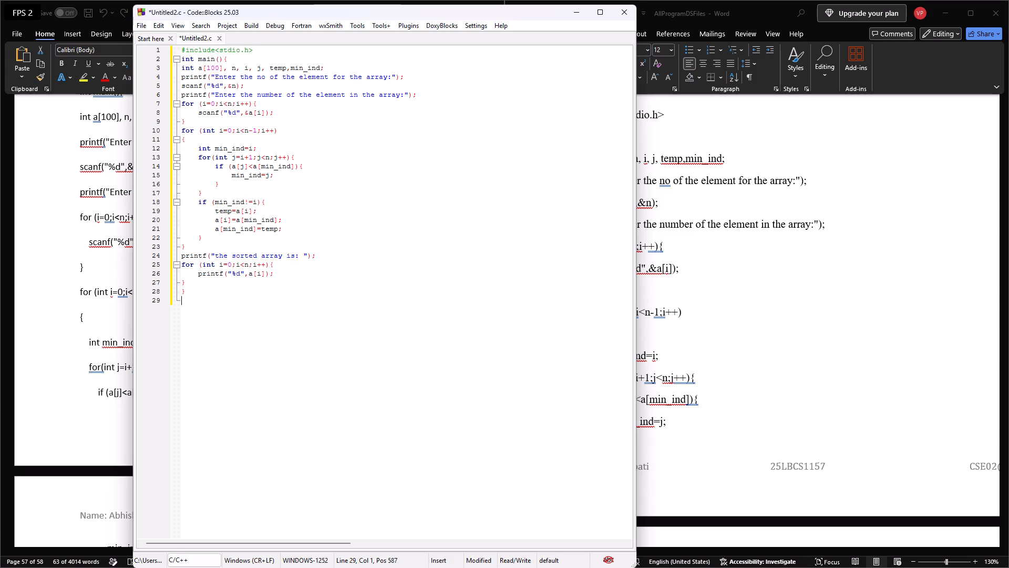
key("ctrl+s")
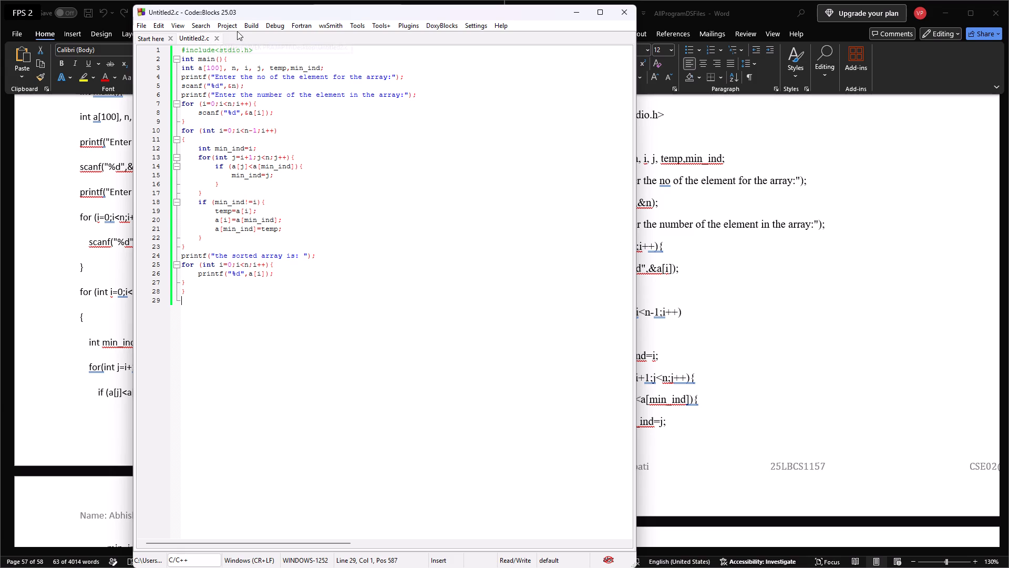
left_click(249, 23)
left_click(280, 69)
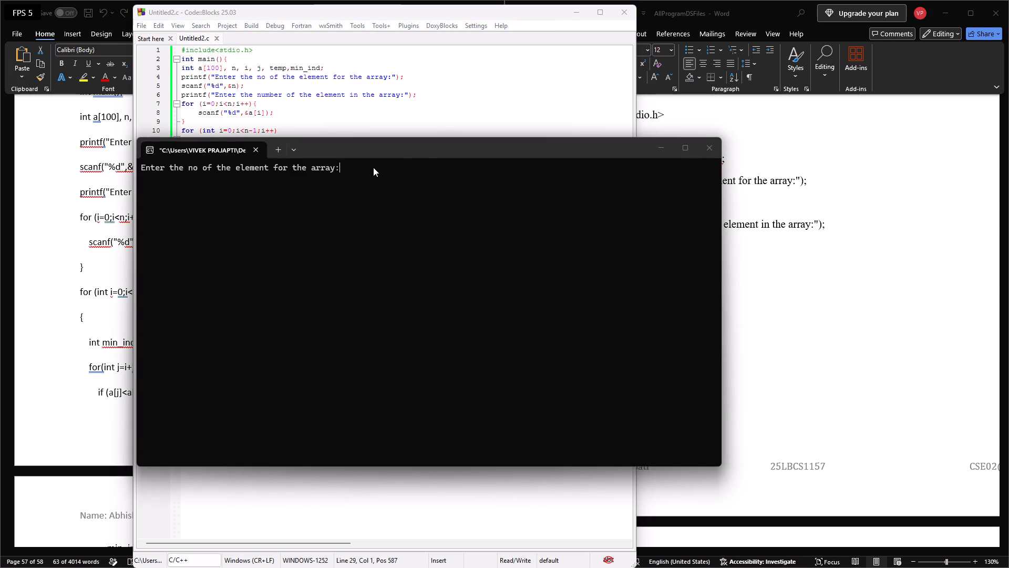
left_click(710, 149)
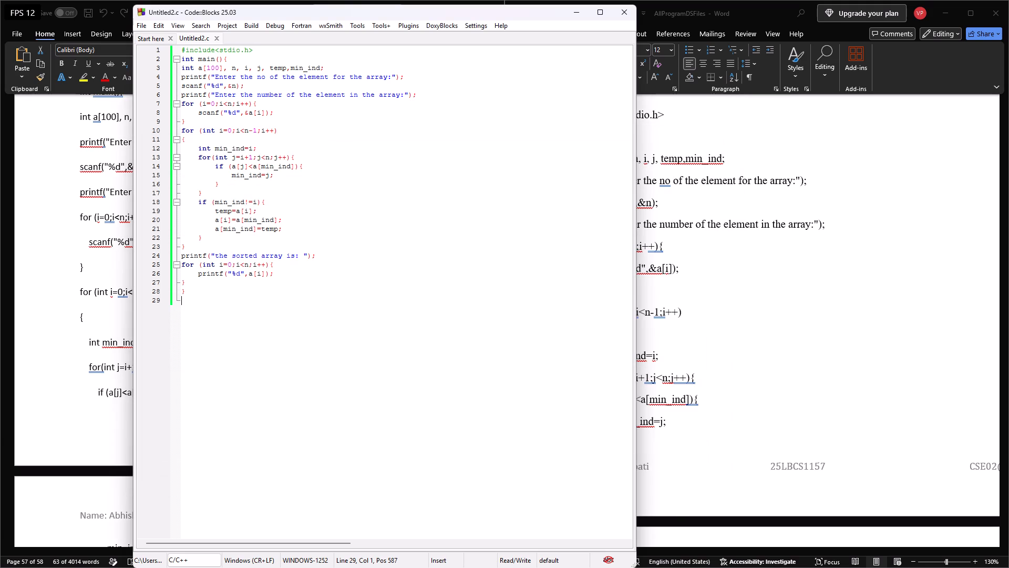
Reword the second prompt, on line 6 of Untitled2.c, to "Enter the element in the array:".
left_click(300, 93)
left_click_drag(300, 93, 237, 93)
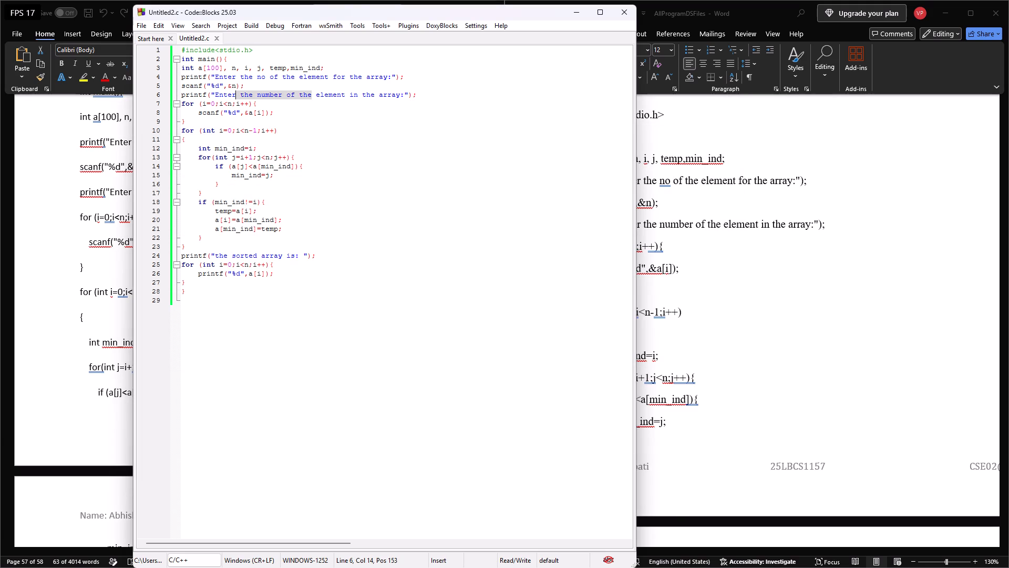
left_click_drag(237, 93, 236, 92)
key("BackSpace")
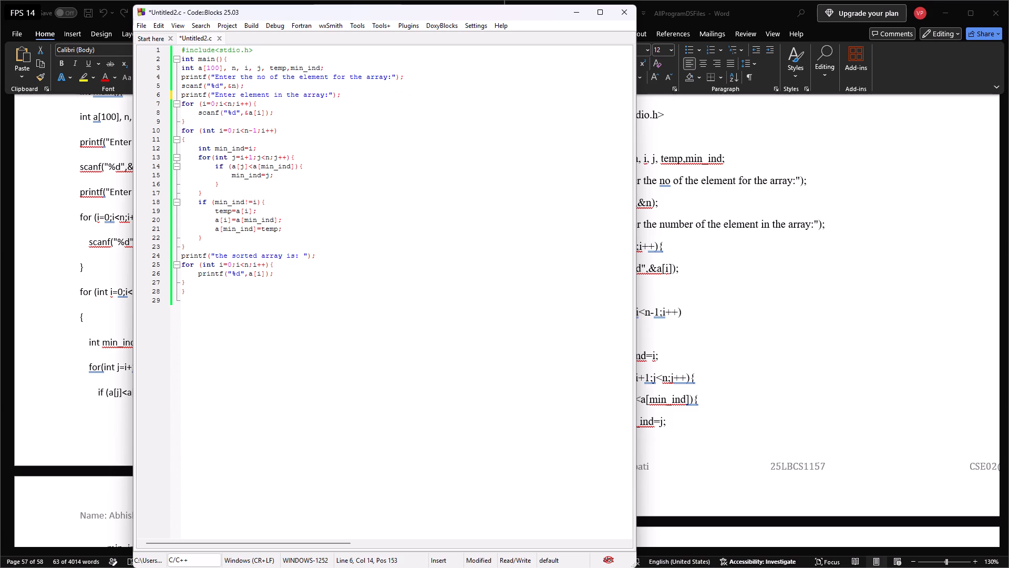
type("the")
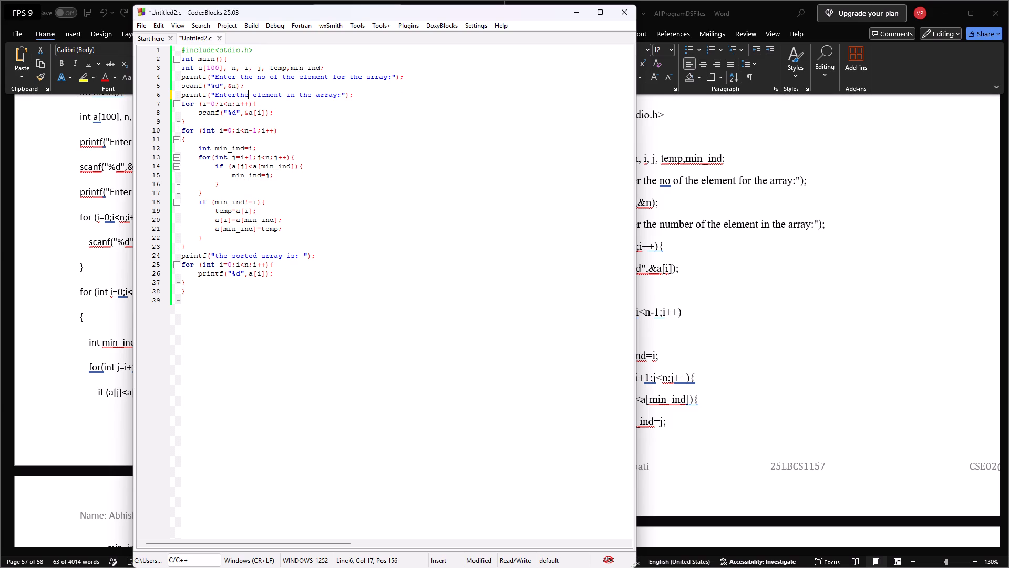
key("Left")
key("Left")
key("Left")
key("space")
key("Right")
key("Right")
key("Right")
key("Right")
key("Right")
key("Right")
key("Right")
key("Right")
key("Right")
key("Right")
key("Right")
key("Right")
key("Right")
key("Right")
key("Right")
key("Right")
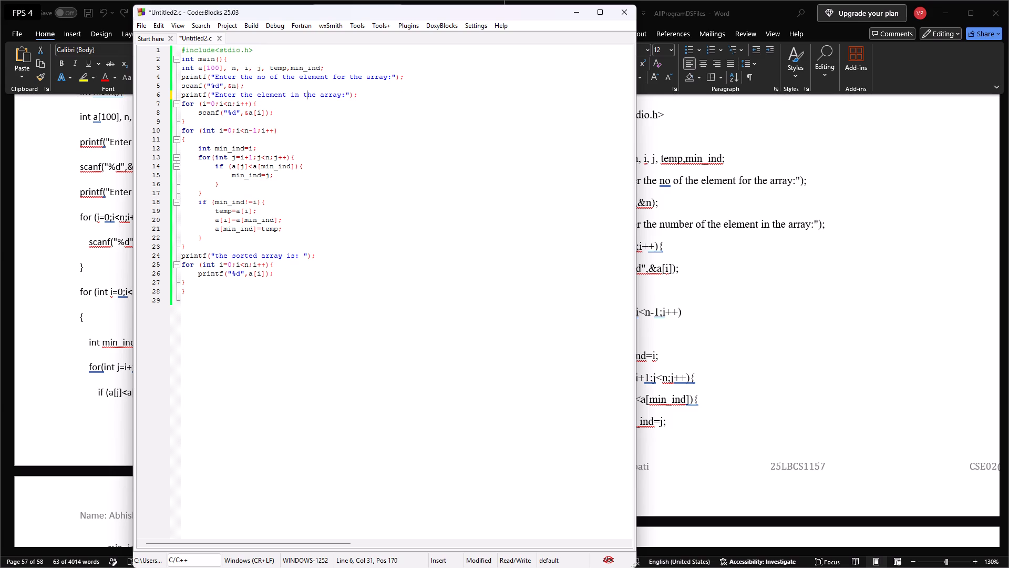
Add a space after %d in the printf of the final loop that prints a[i].
left_click(240, 273)
key("space")
left_click(250, 23)
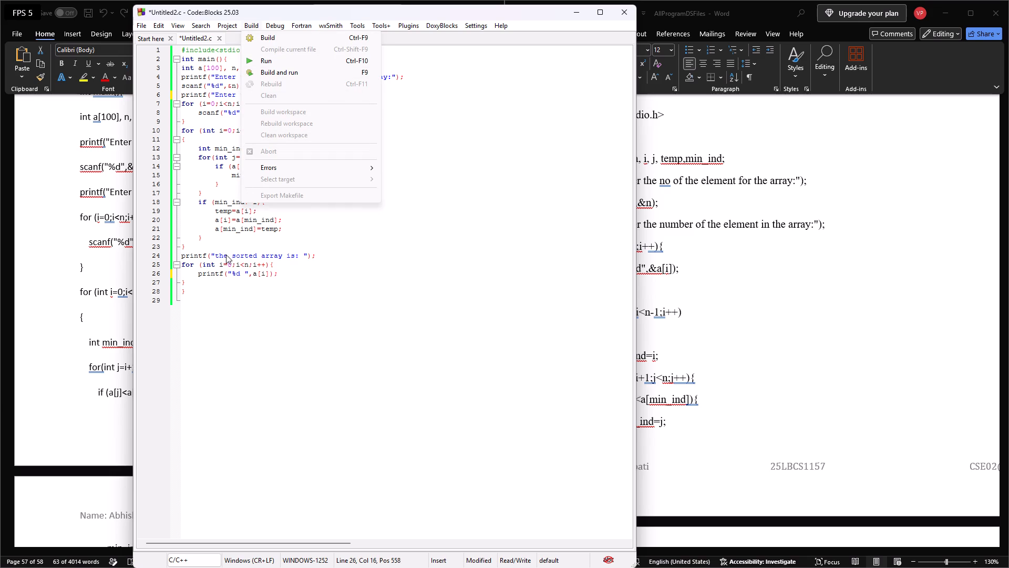
left_click(301, 75)
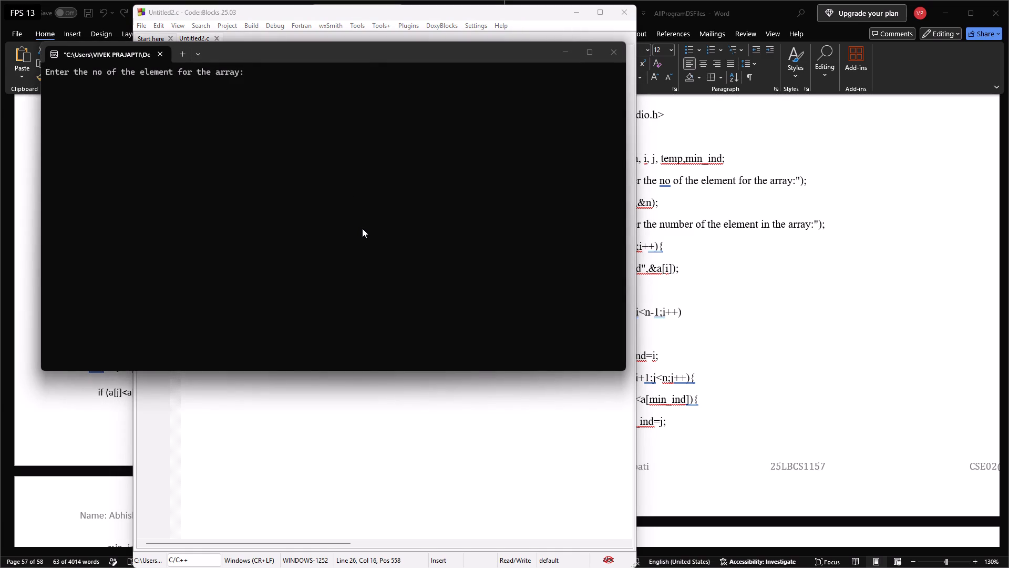
key("5")
key("Return")
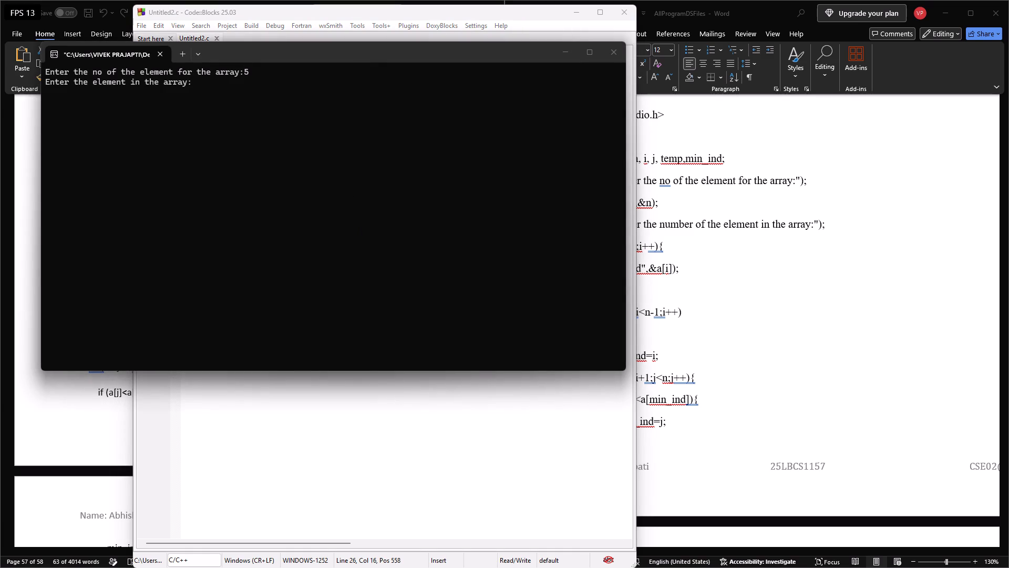
key("1")
key("BackSpace")
type("20")
key("space")
type("10 30")
key("space")
type("5-")
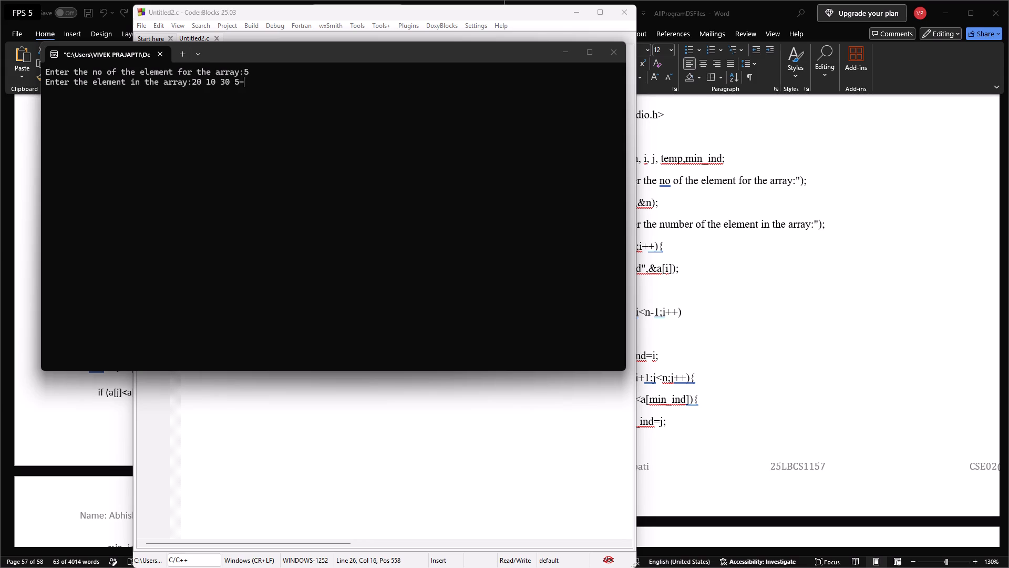
key("BackSpace")
type("0 40")
key("Return")
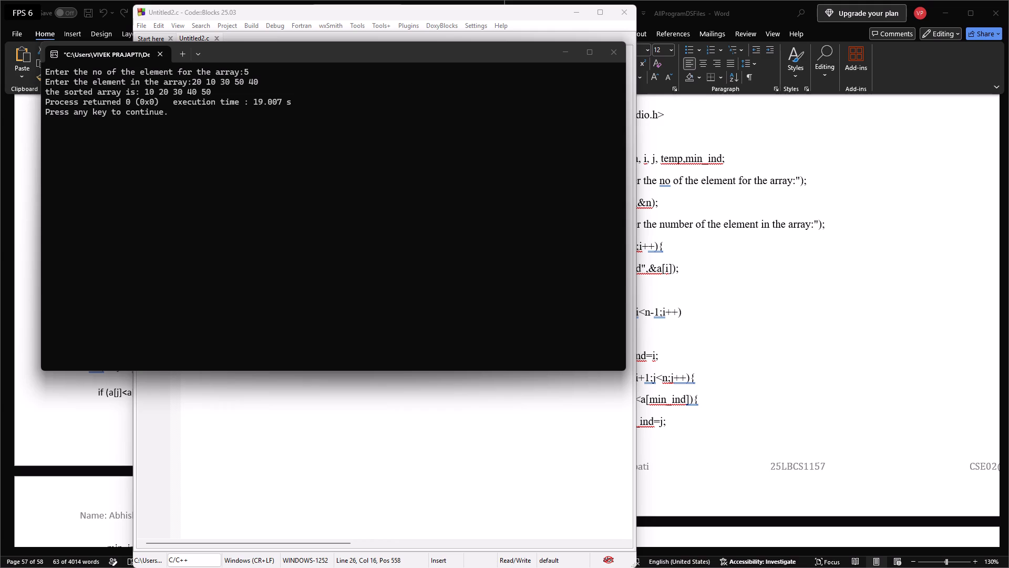
Snip the three console lines from the element-count prompt to the sorted array line, and copy the image.
key("shift+super+s")
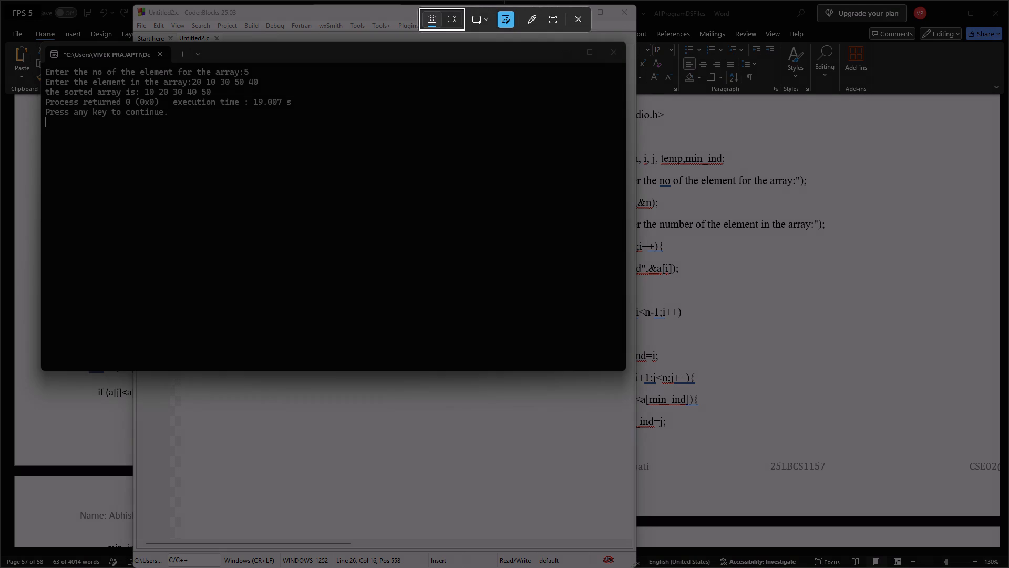
left_click_drag(266, 94, 33, 69)
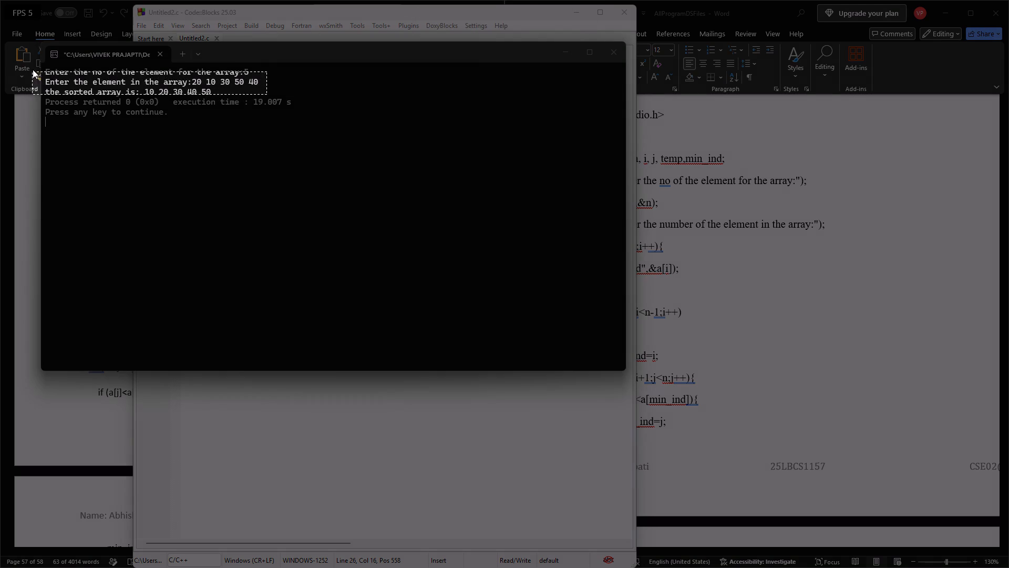
left_click_drag(33, 69, 43, 65)
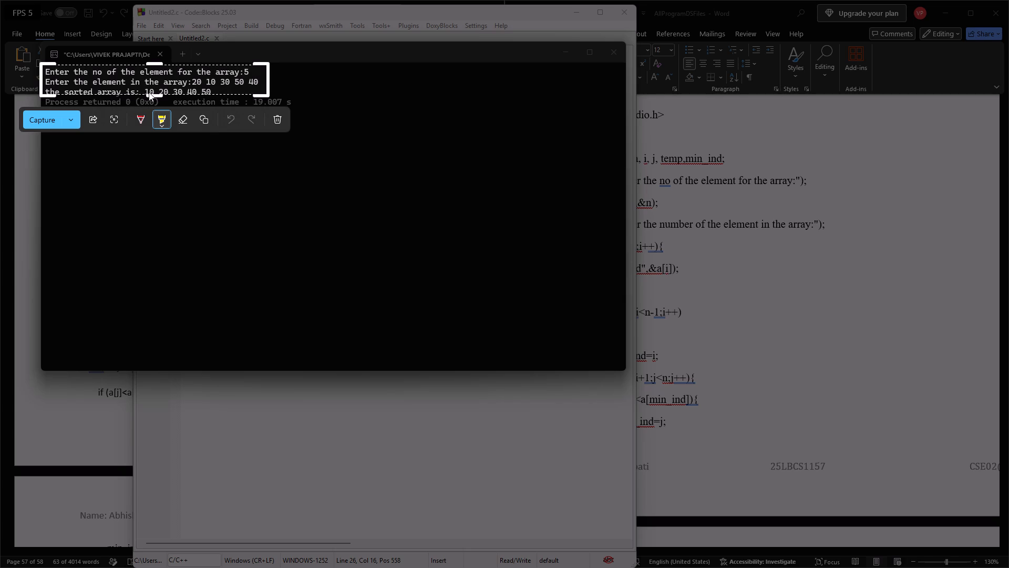
left_click(149, 92)
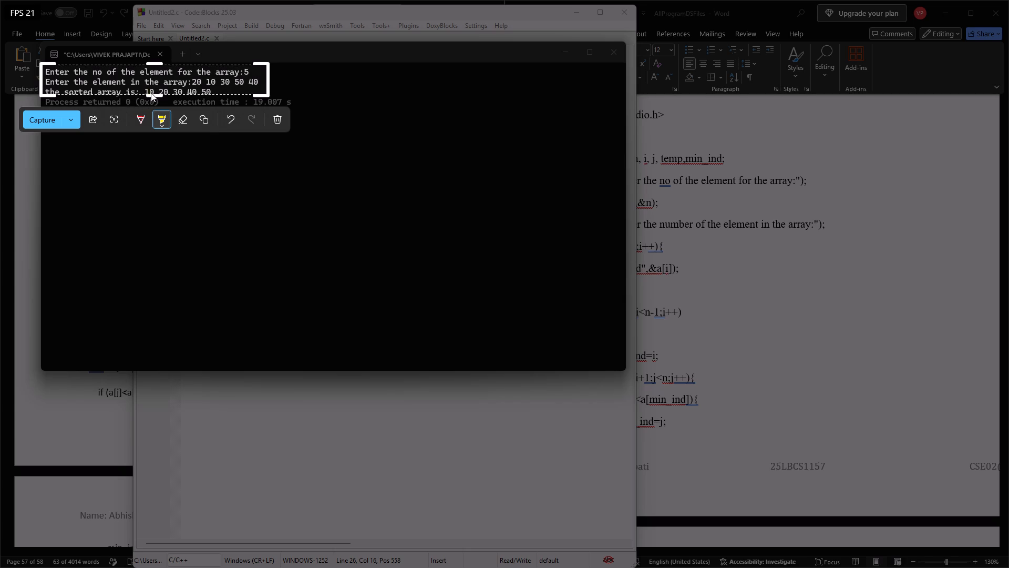
left_click(151, 95)
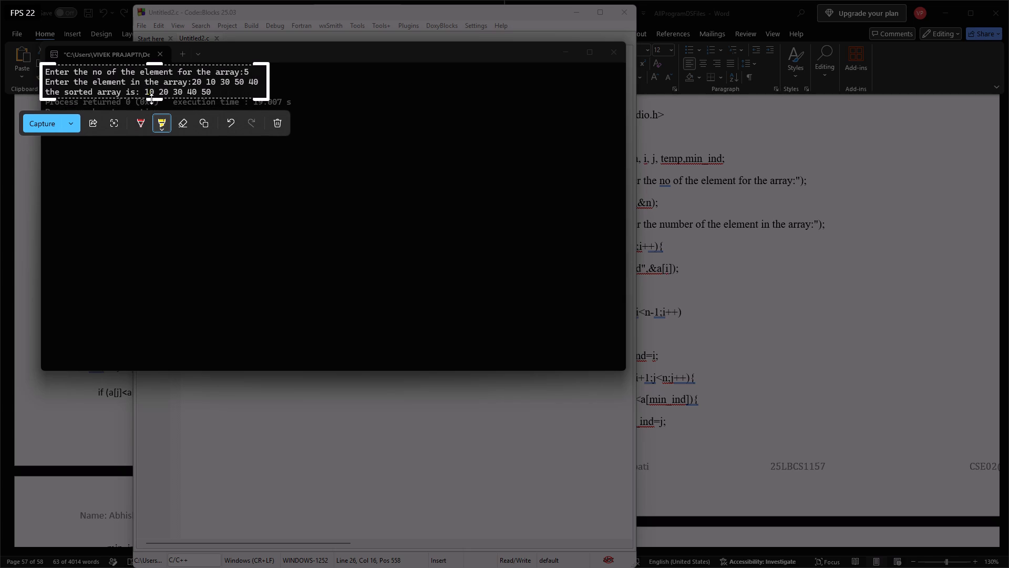
key("ctrl+c")
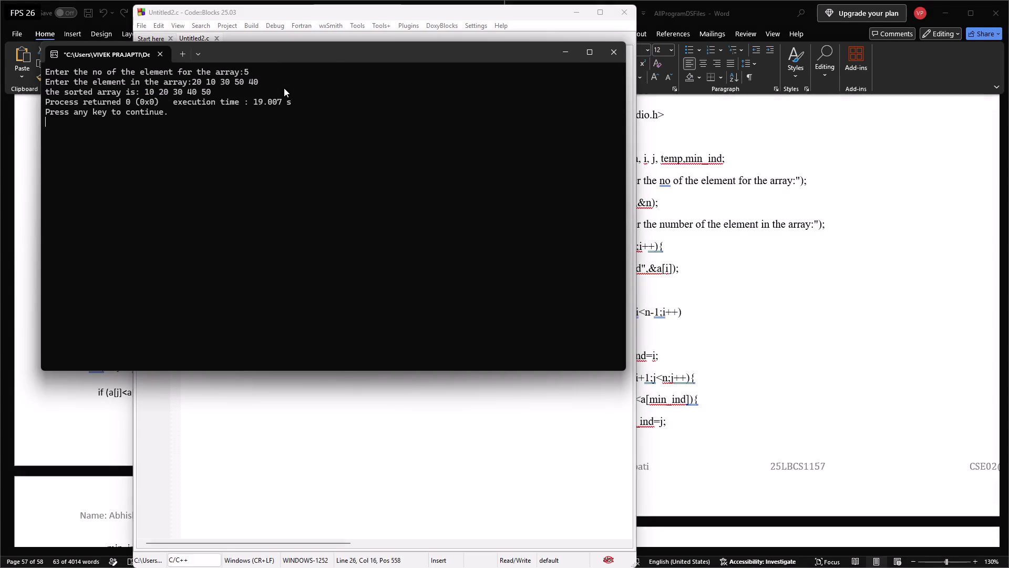
Close the console and paste the captured image under "OUTPUT:" for the selection sort in the AllProgramDSFiles document.
left_click(608, 56)
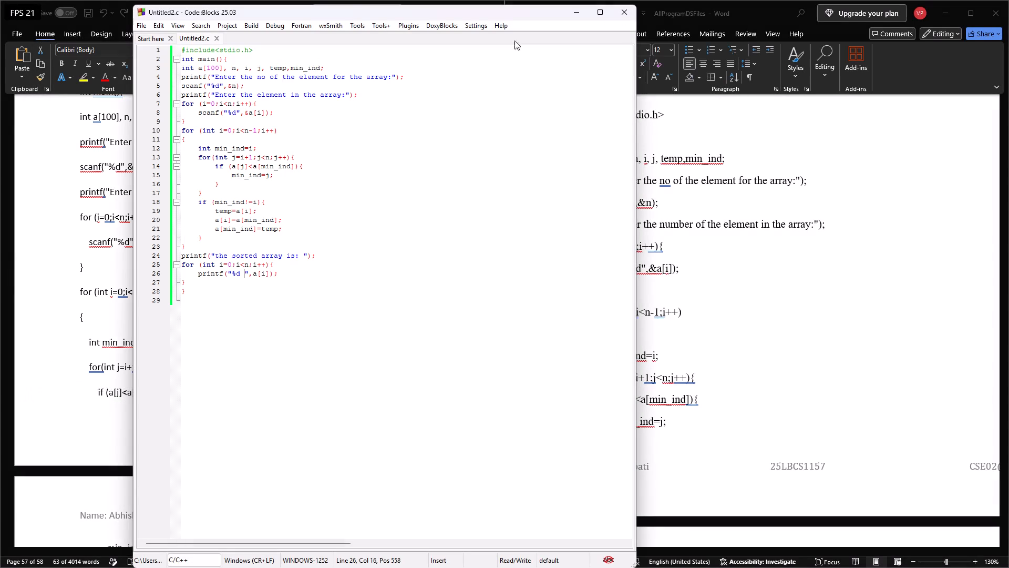
left_click(786, 428)
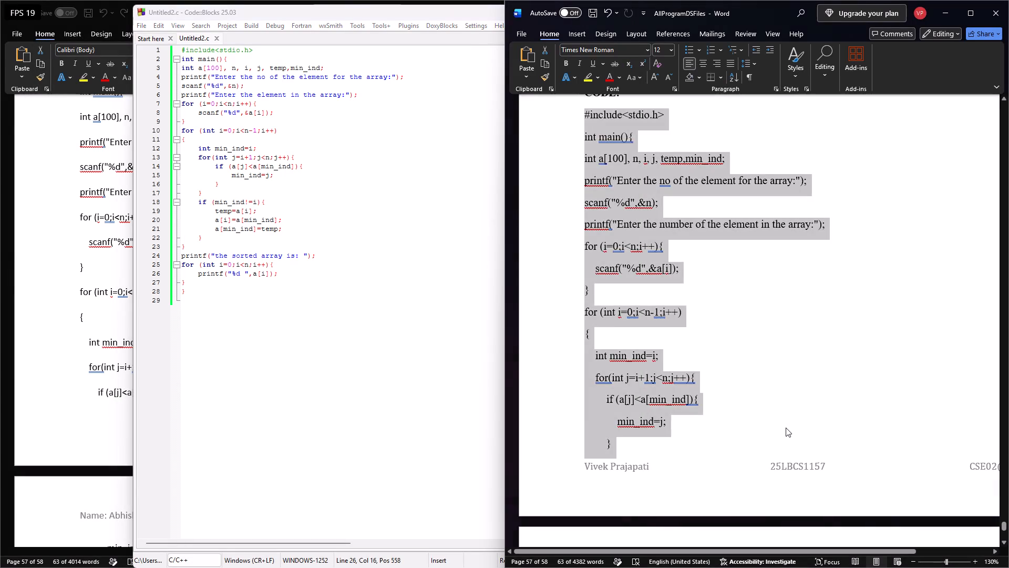
scroll(786, 428, "down", 6)
left_click(720, 357)
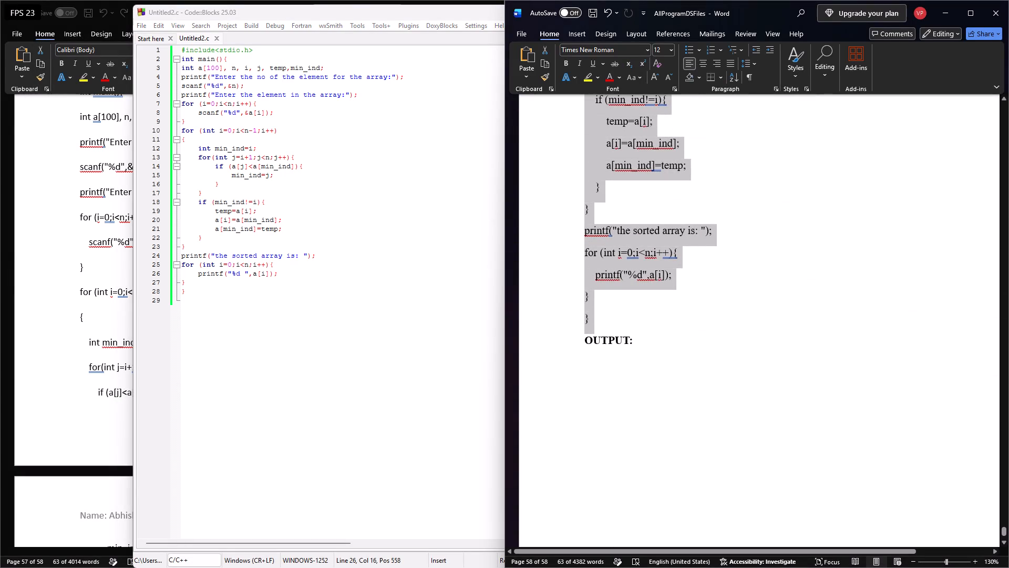
key("ctrl+v")
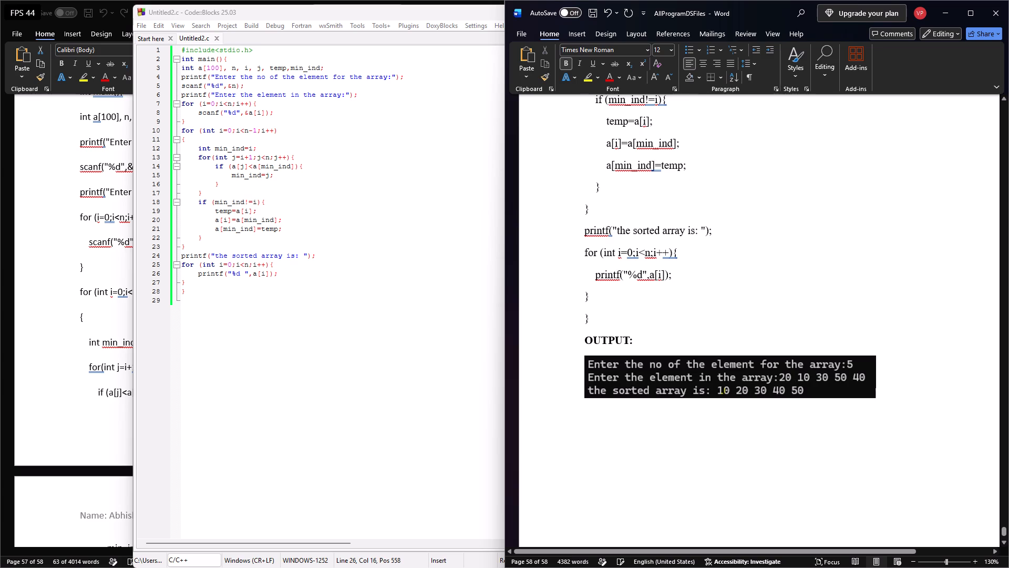
Save the selection sort source file as selectionsort12 in the c_DSA_Final folder and close the code editor.
left_click(141, 22)
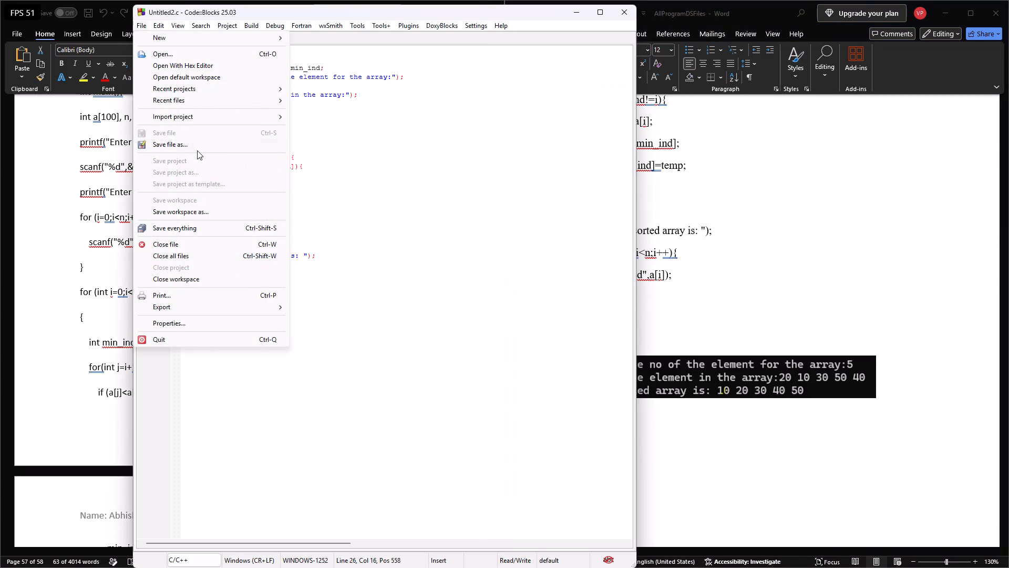
left_click(201, 143)
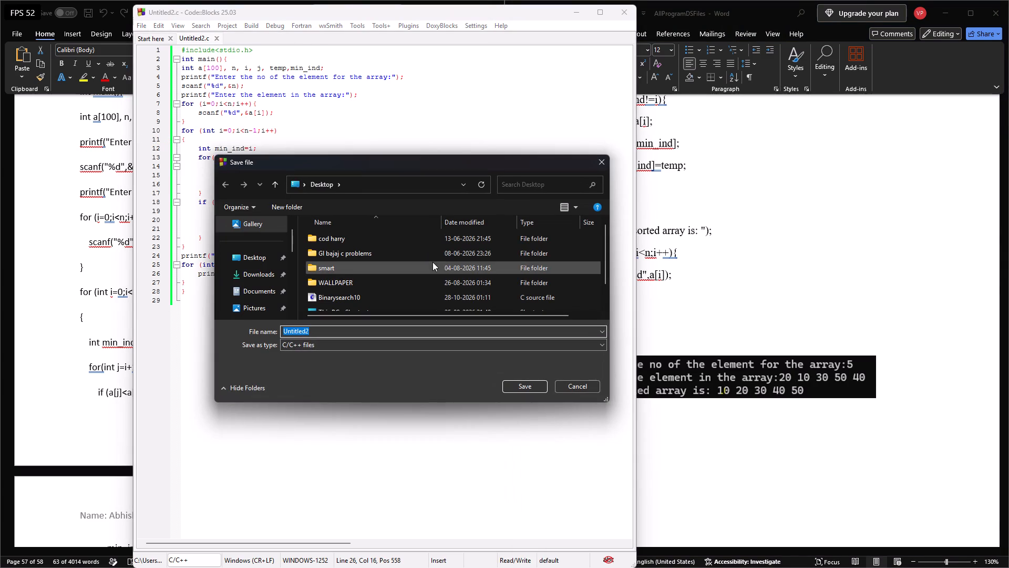
type("selectionsort12")
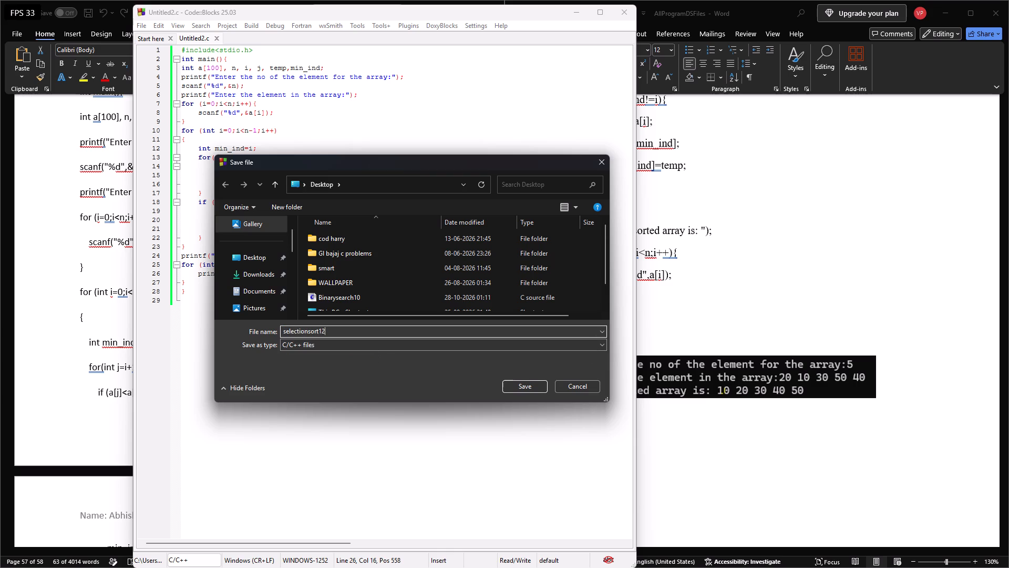
scroll(247, 280, "down", 1)
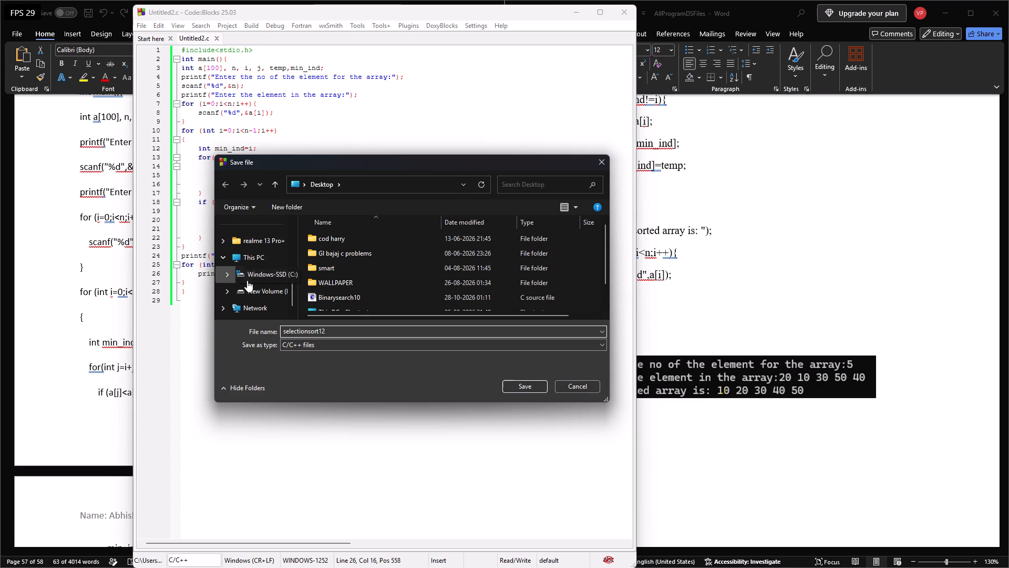
scroll(272, 231, "up", 1)
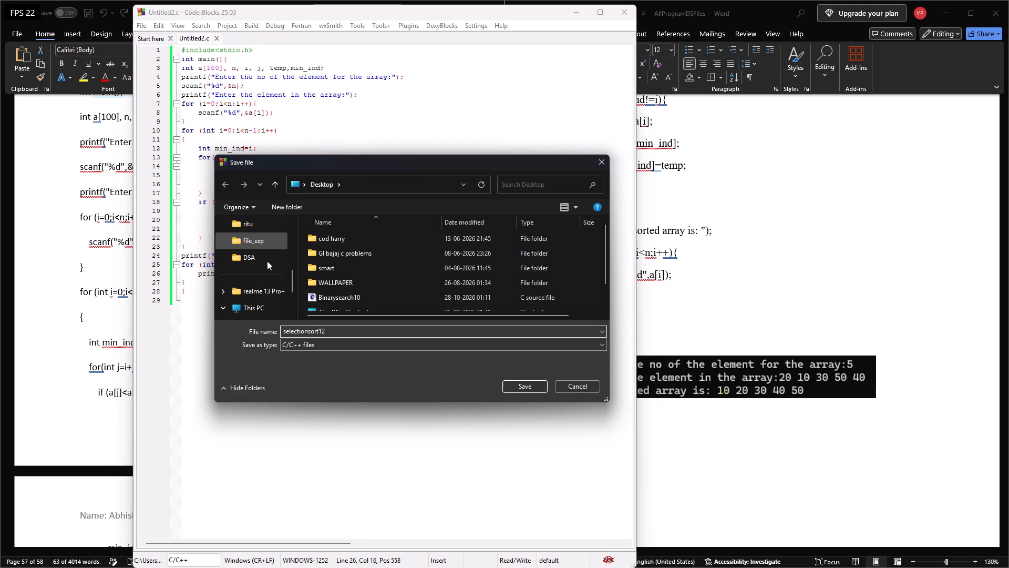
scroll(265, 257, "up", 1)
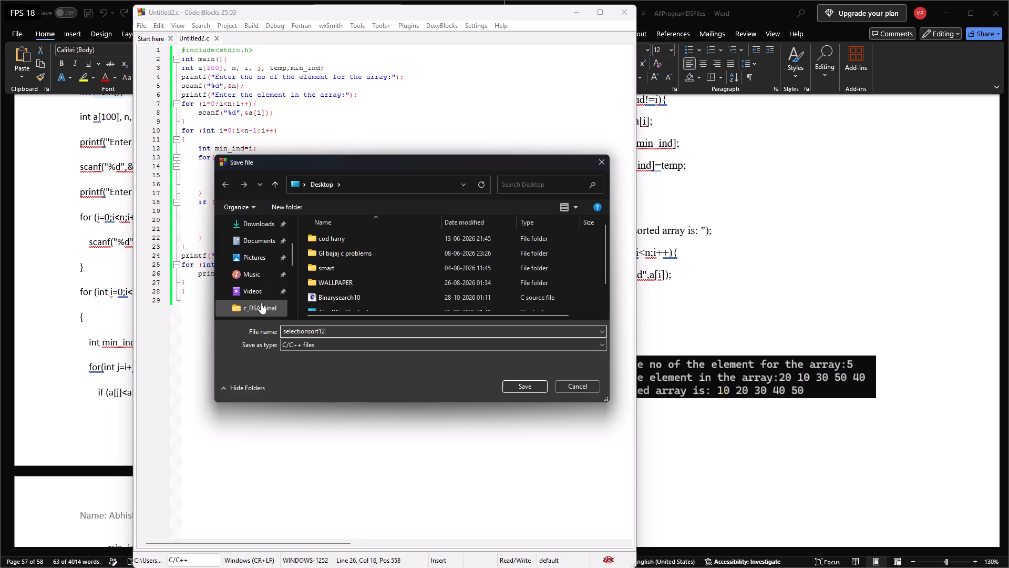
left_click(262, 305)
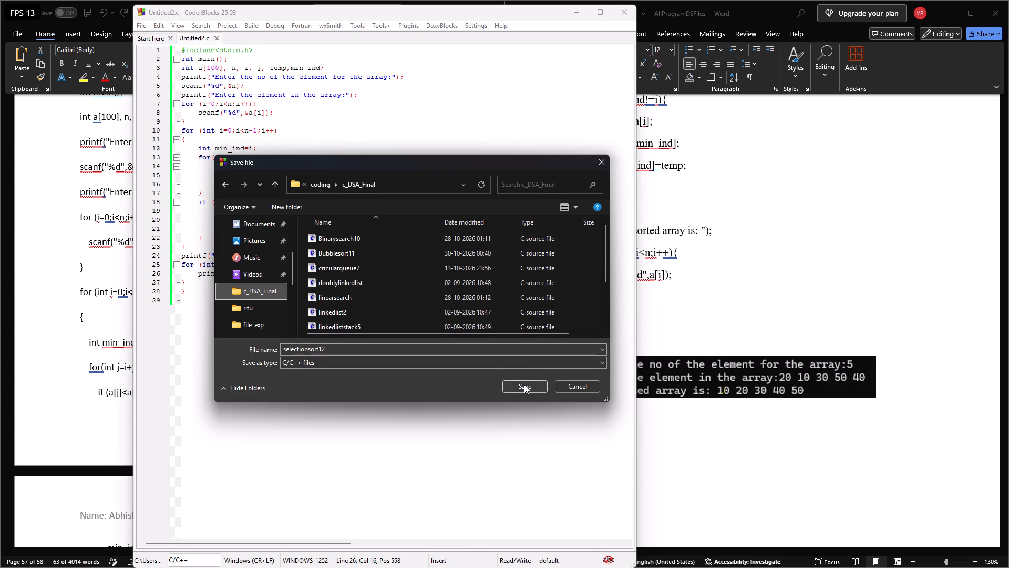
left_click(524, 384)
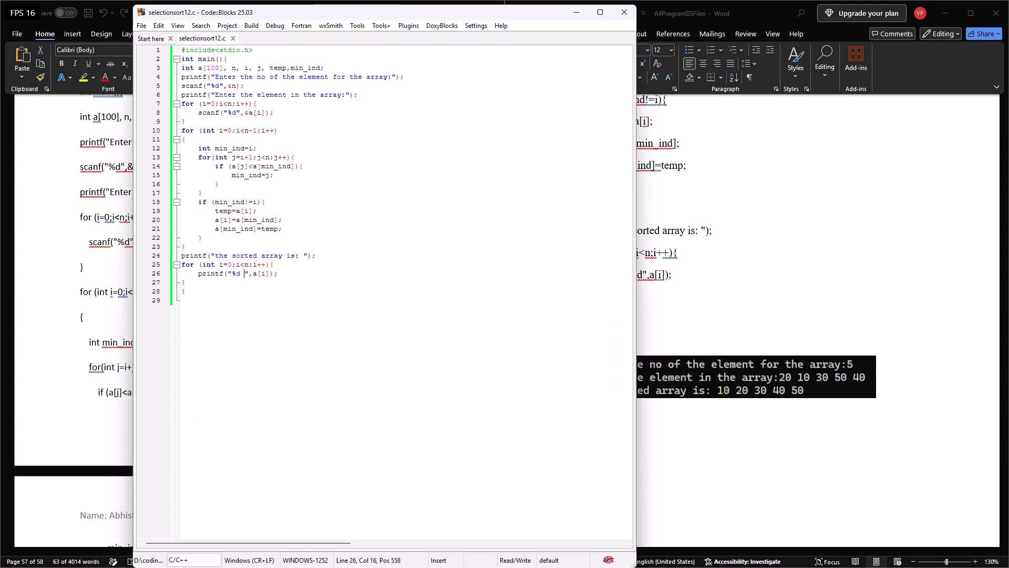
left_click(627, 8)
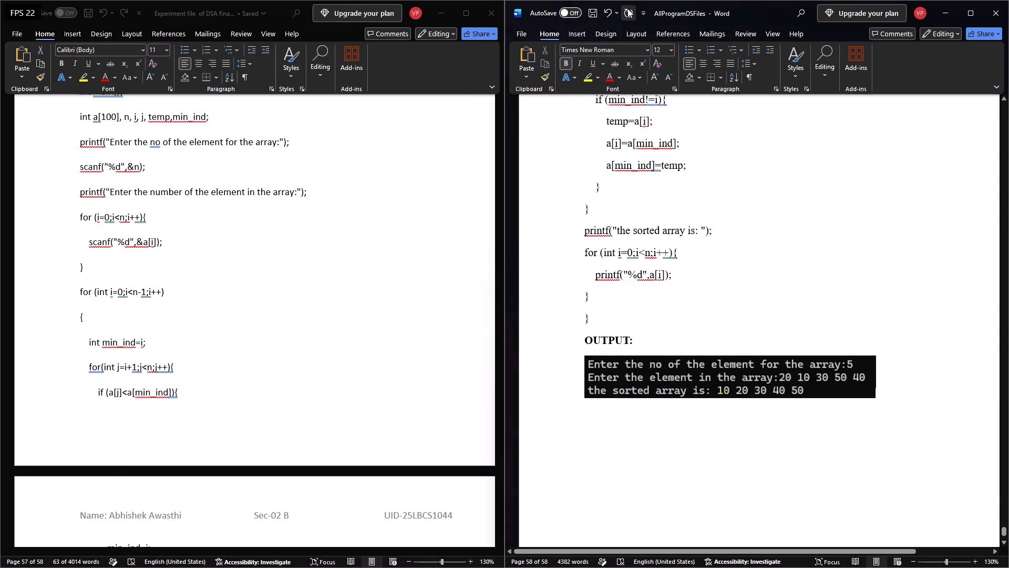
Save the AllProgramDSFiles document with the selection sort output in place.
scroll(743, 244, "right", 1)
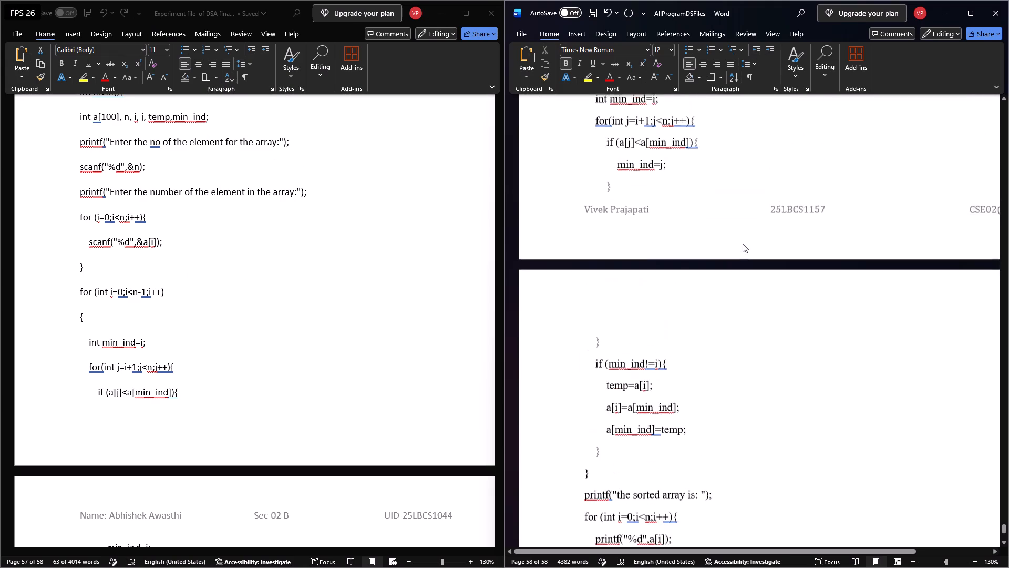
scroll(743, 244, "right", 1)
left_click(731, 495)
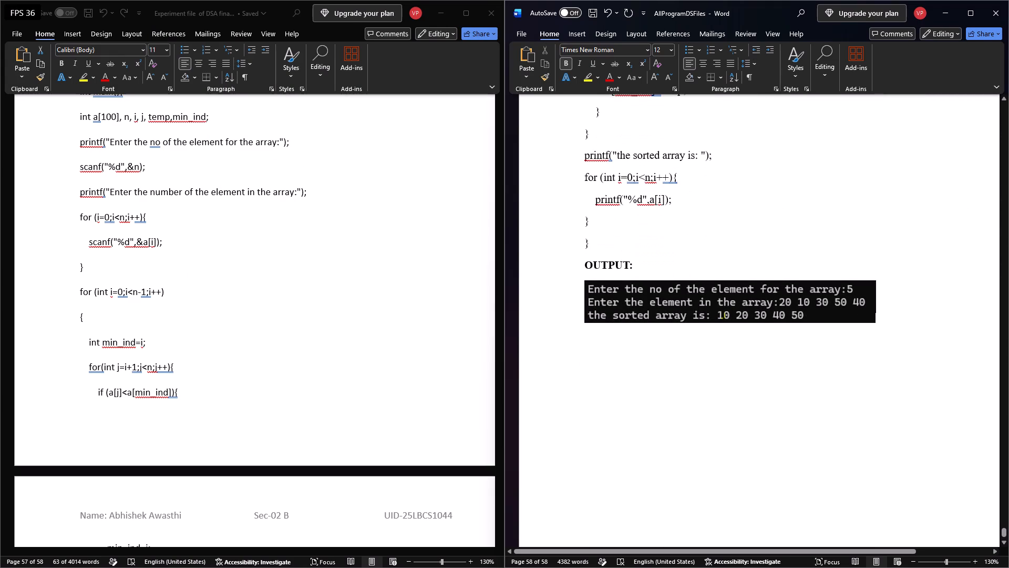
key("ctrl+s")
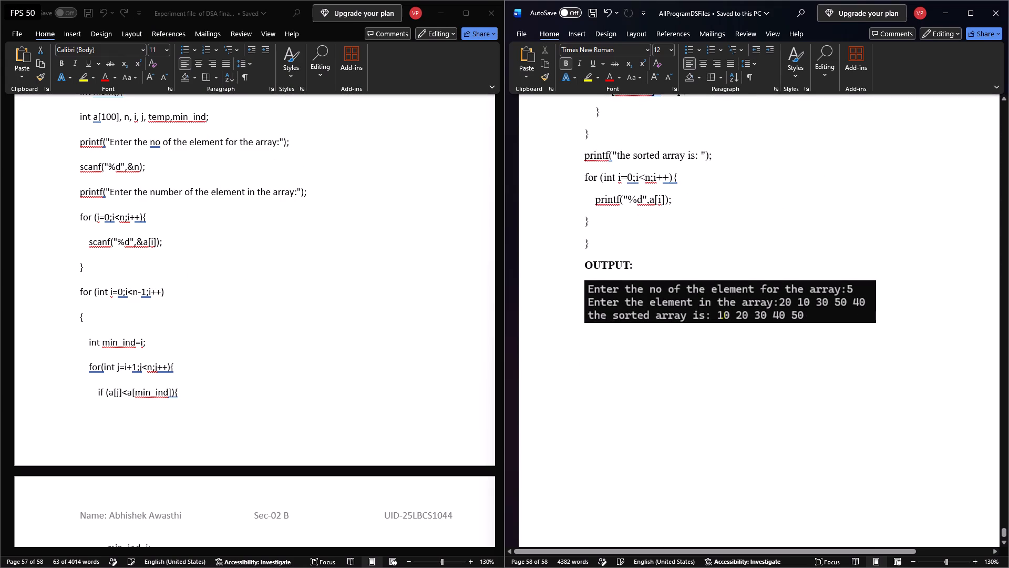
Look back through the AllProgramDSFiles document from Experiment-12 to the earlier experiments to check their code and outputs.
scroll(809, 157, "up", 10)
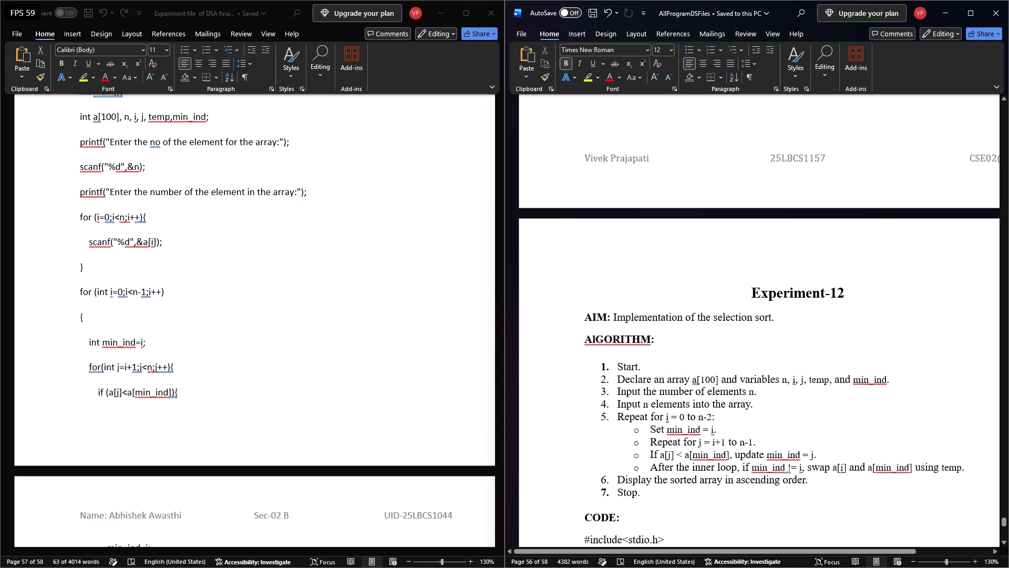
scroll(811, 360, "up", 8)
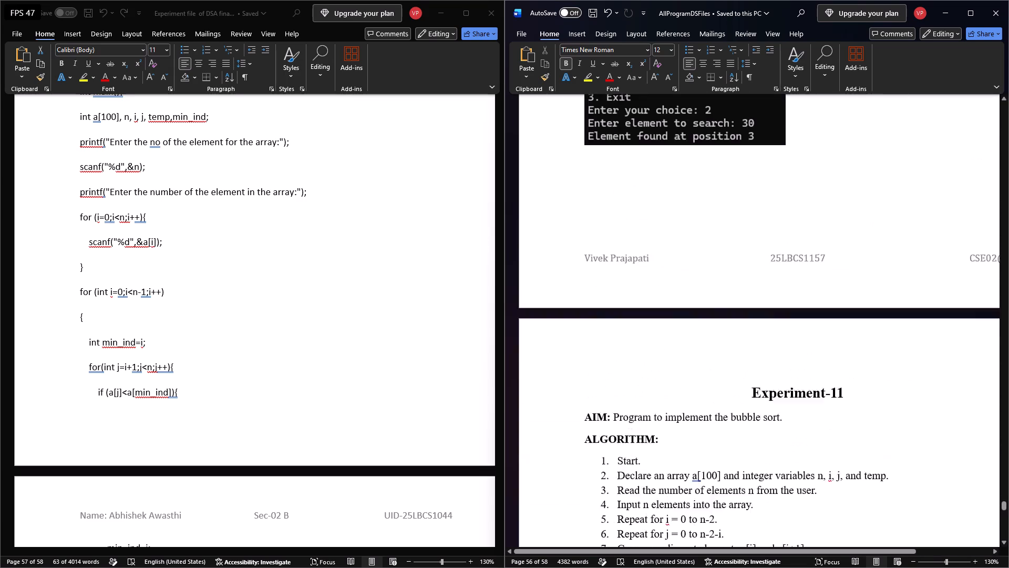
scroll(811, 360, "up", 4)
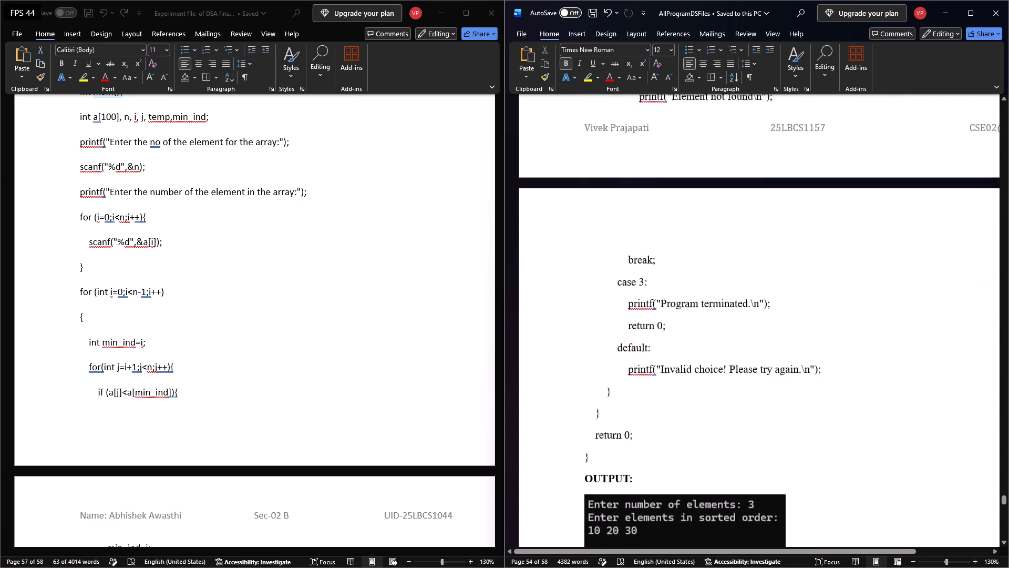